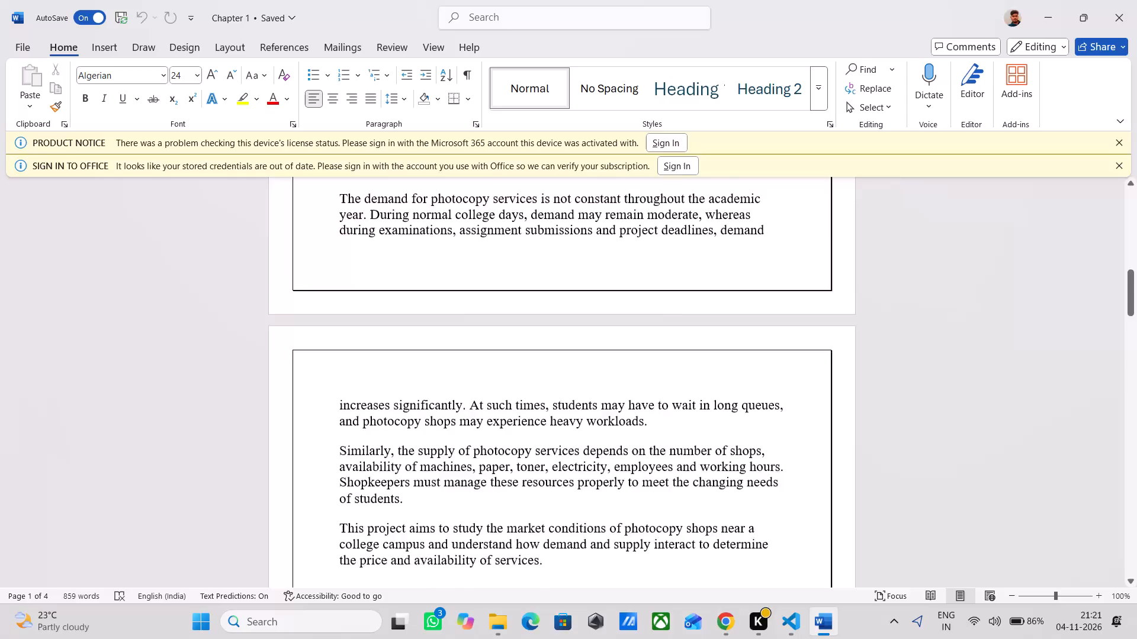
Look through the Chapter 1 document to its end and examine the layout of all its pages side by side.
{"action": "scroll", "coordinate": [444, 344], "scroll_direction": "down", "scroll_amount": 4}
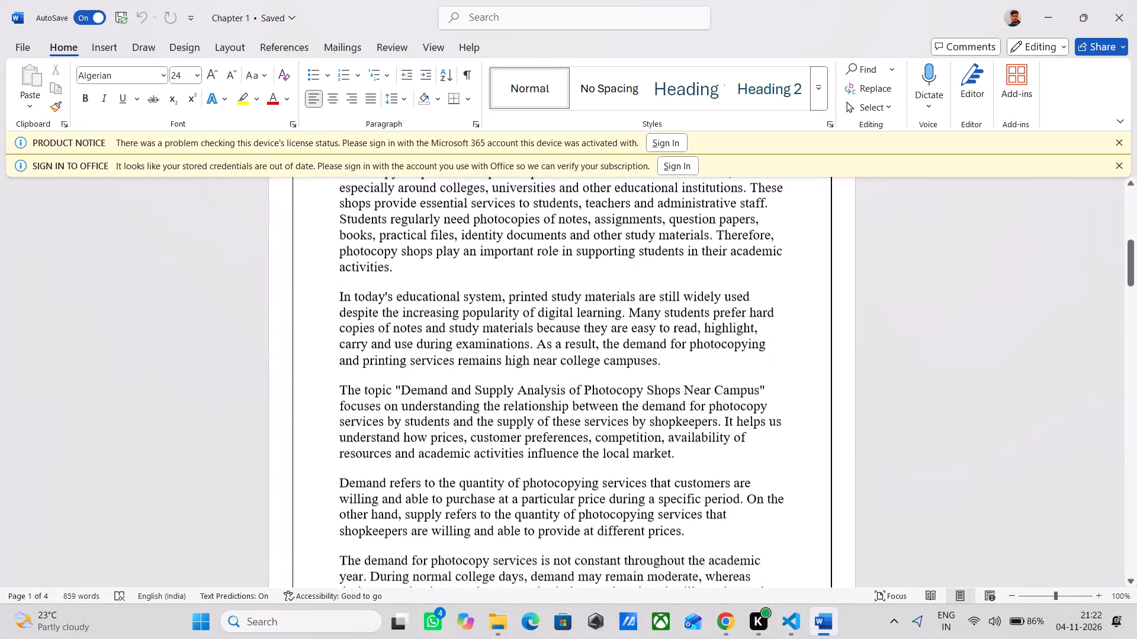
{"action": "scroll", "coordinate": [444, 344], "scroll_direction": "down", "scroll_amount": 10}
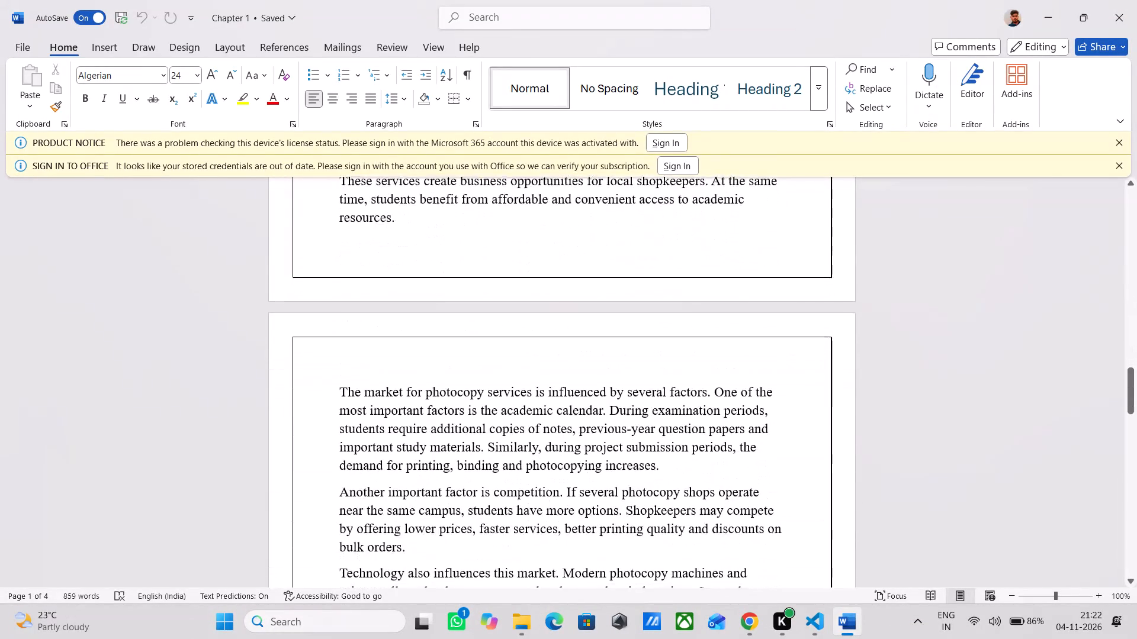
{"action": "scroll", "coordinate": [444, 344], "scroll_direction": "down", "scroll_amount": 6}
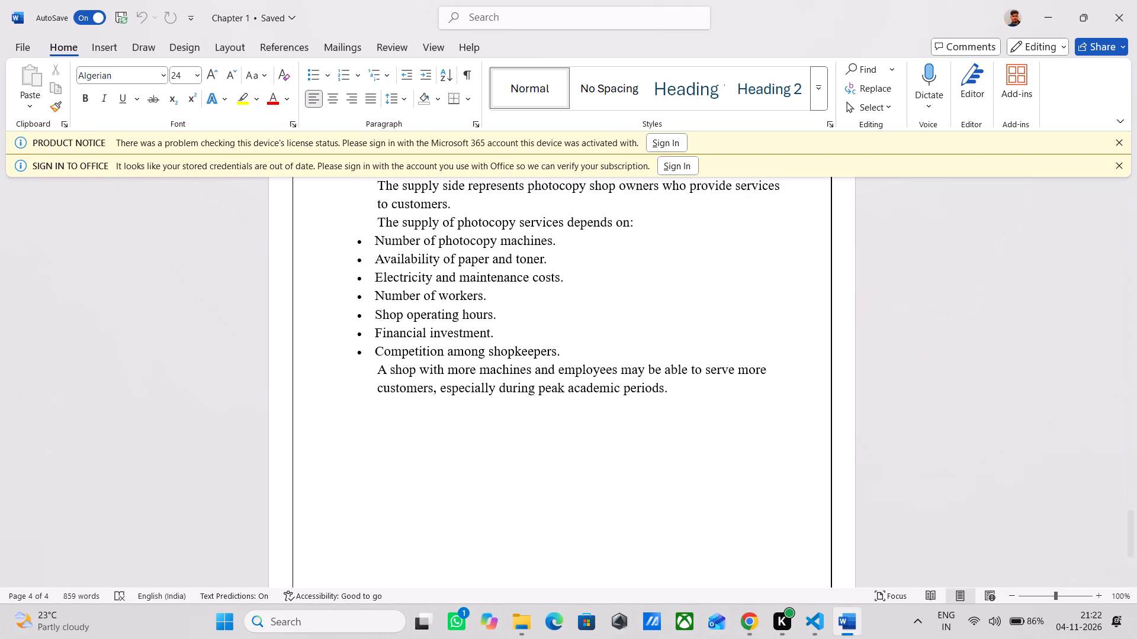
{"action": "scroll", "coordinate": [442, 344], "scroll_direction": "down", "scroll_amount": 6}
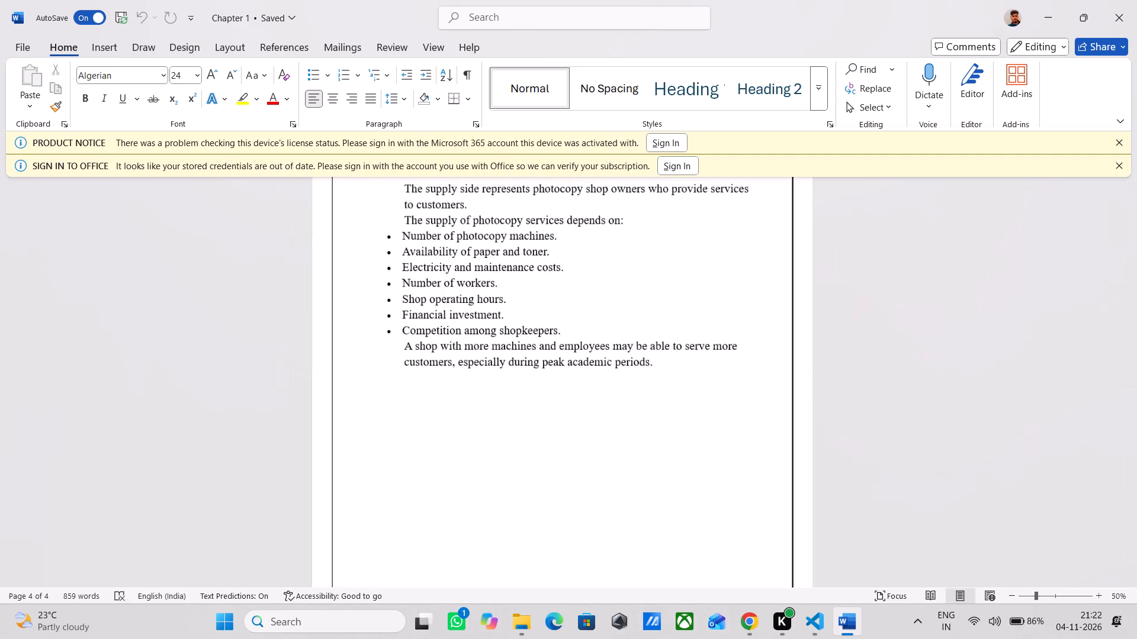
{"action": "scroll", "coordinate": [442, 344], "scroll_direction": "down", "scroll_amount": 4}
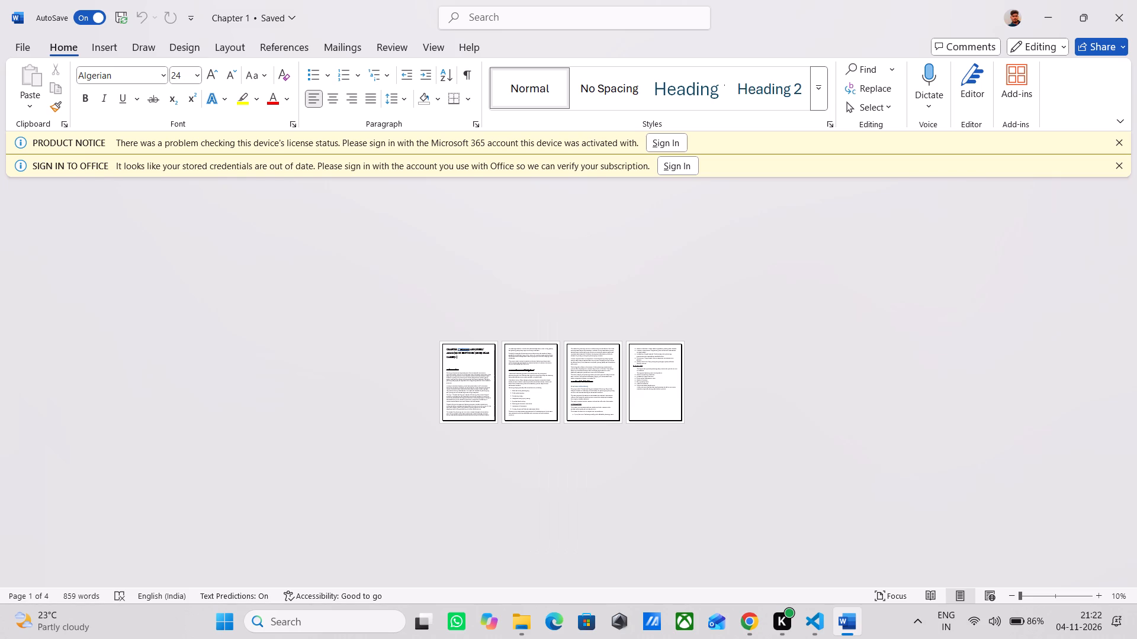
{"action": "scroll", "coordinate": [505, 363], "scroll_direction": "up", "scroll_amount": 7, "text": "ctrl"}
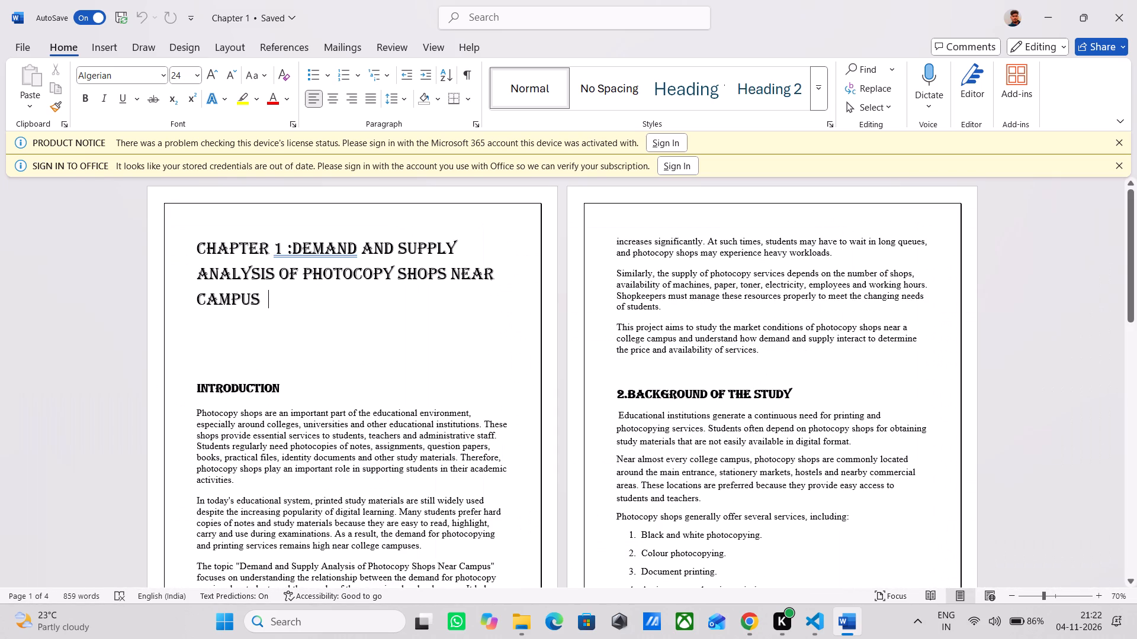
{"action": "scroll", "coordinate": [505, 363], "scroll_direction": "down", "scroll_amount": 5, "text": "ctrl"}
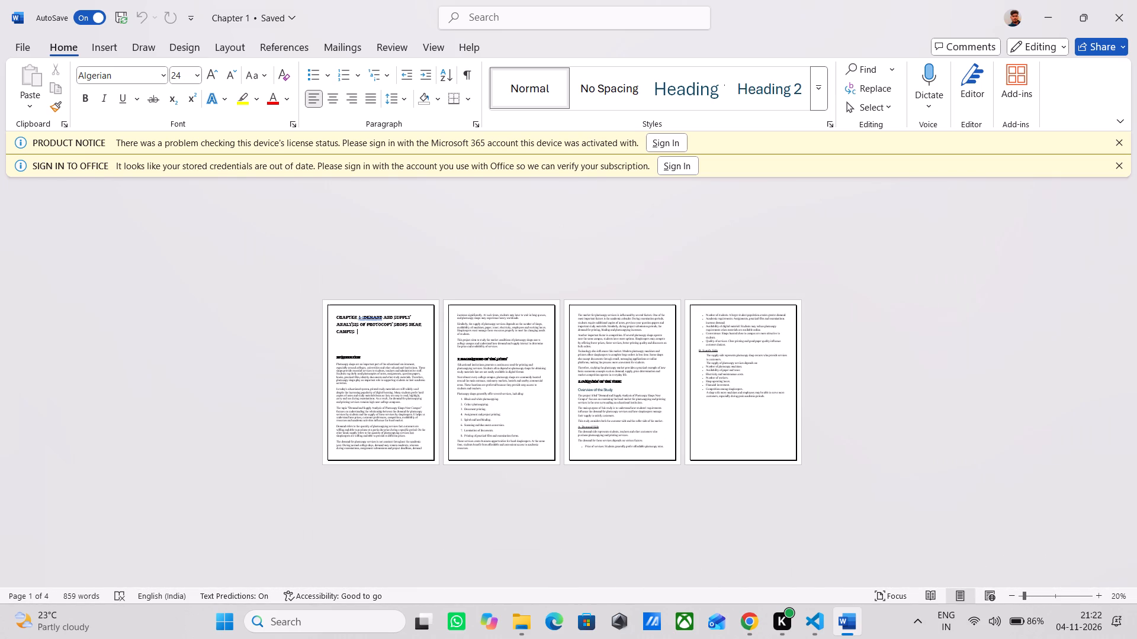
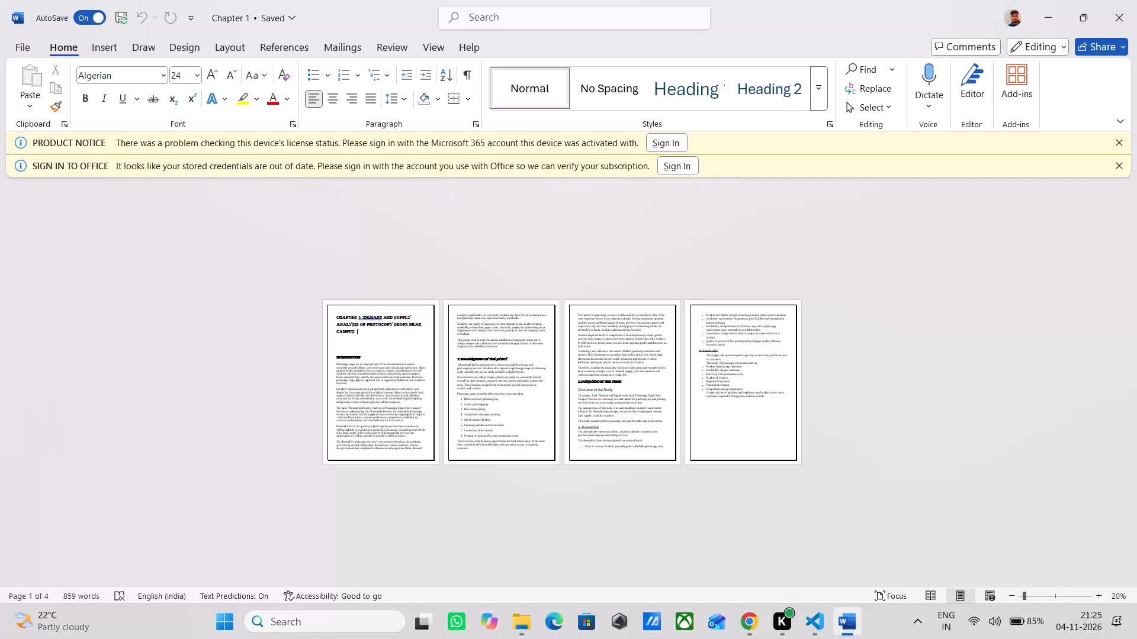
Number the Introduction heading by adding "1." in front of it.
{"action": "scroll", "coordinate": [598, 381], "scroll_direction": "up", "scroll_amount": 8, "text": "ctrl"}
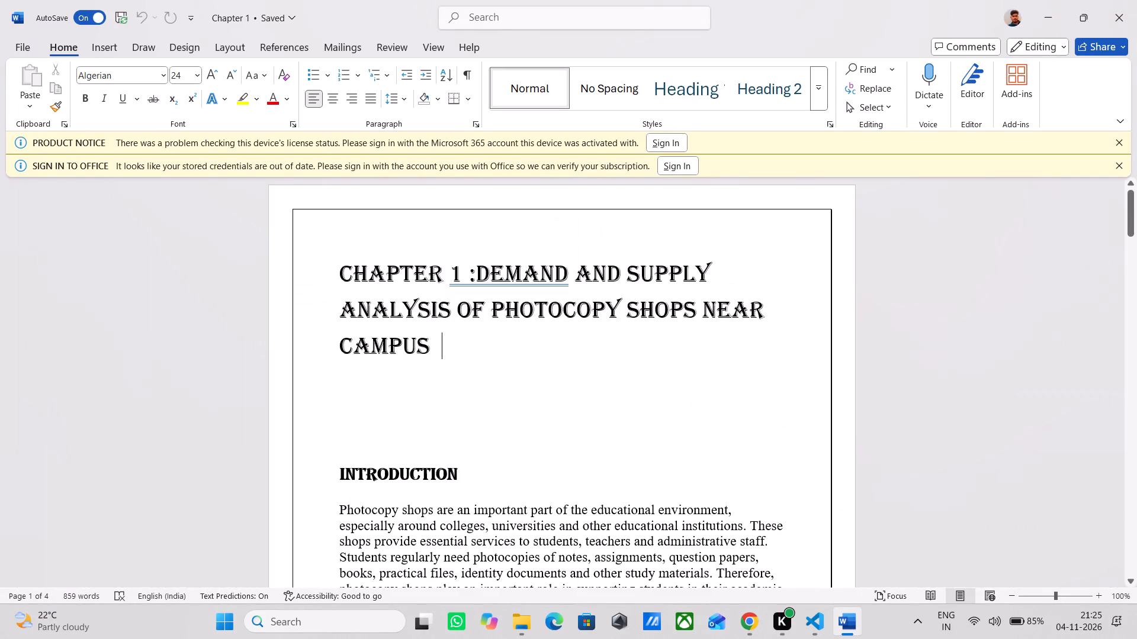
{"action": "scroll", "coordinate": [598, 381], "scroll_direction": "down", "scroll_amount": 3, "text": "ctrl"}
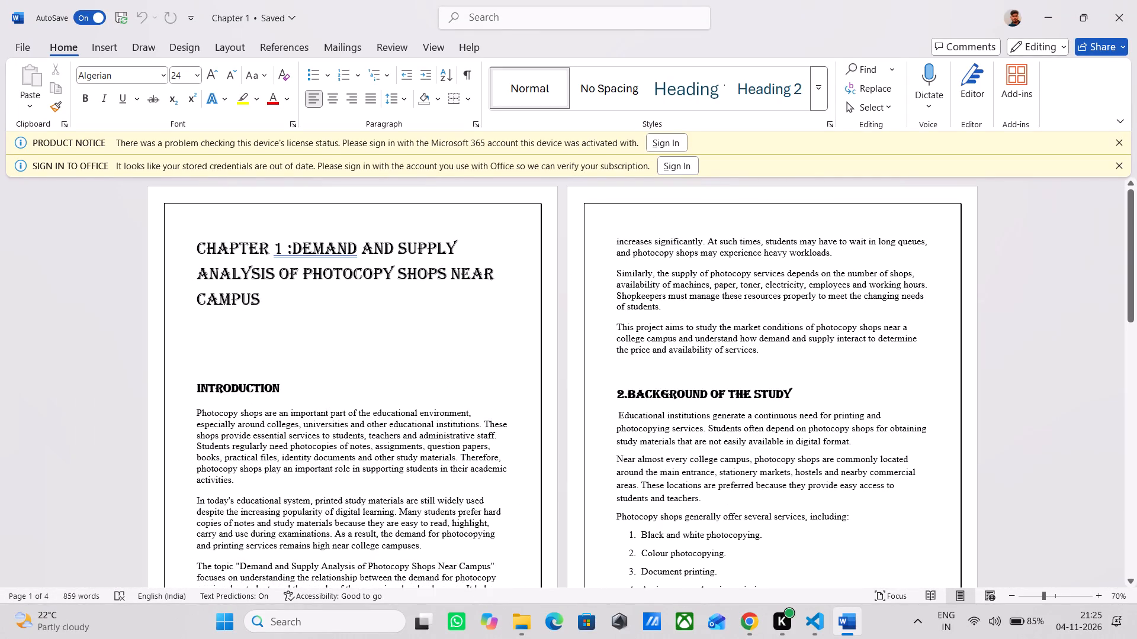
{"action": "left_click", "coordinate": [194, 387]}
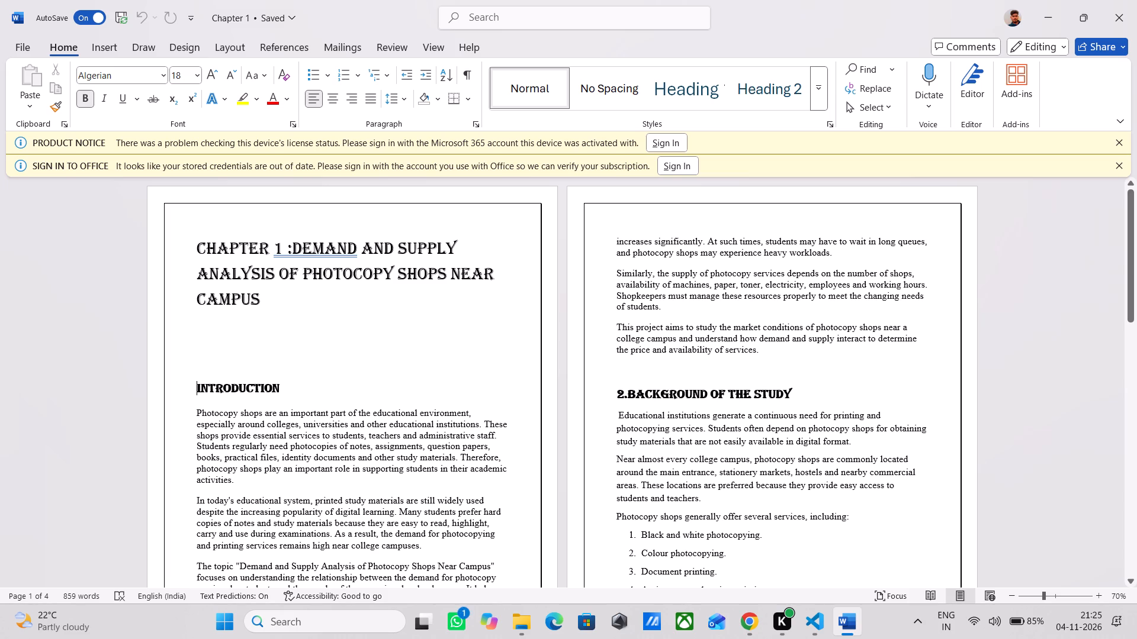
{"action": "type", "text": "1."}
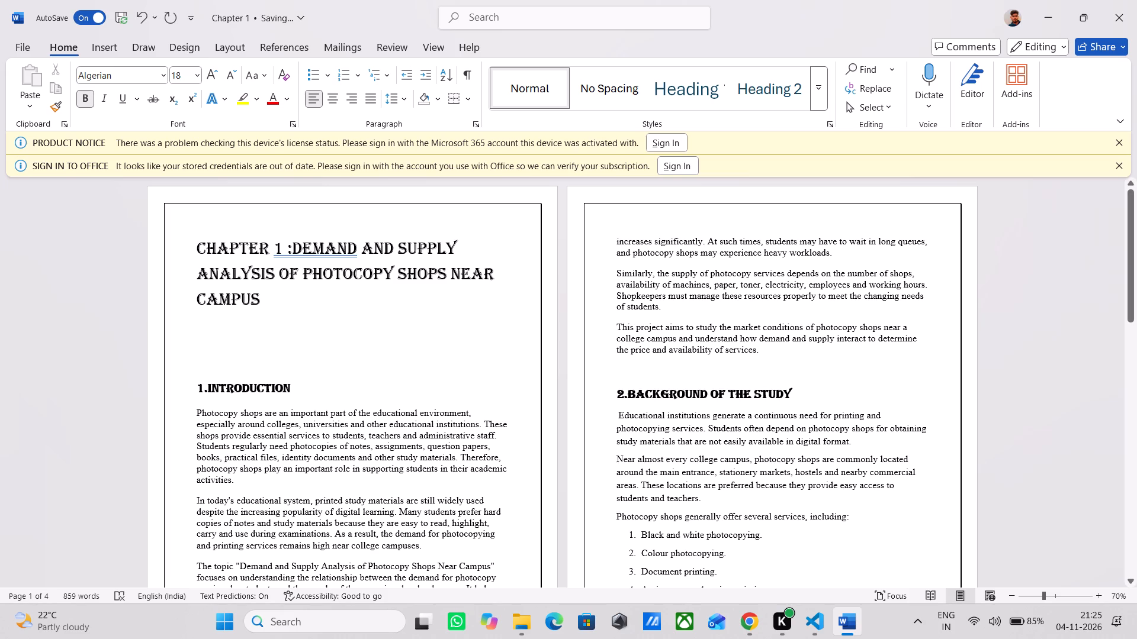
Set the font size to 16 for the text from the first Introduction paragraph through the end of the Background of the Study section.
{"action": "left_click_drag", "start_coordinate": [192, 414], "coordinate": [499, 571]}
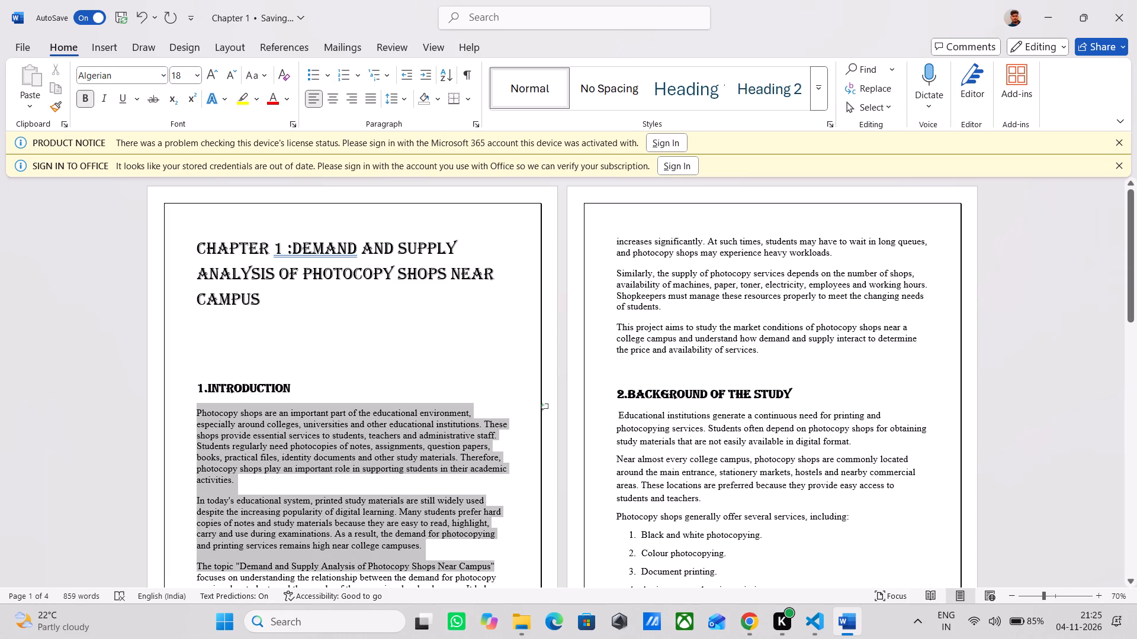
{"action": "left_click_drag", "start_coordinate": [499, 571], "coordinate": [500, 477]}
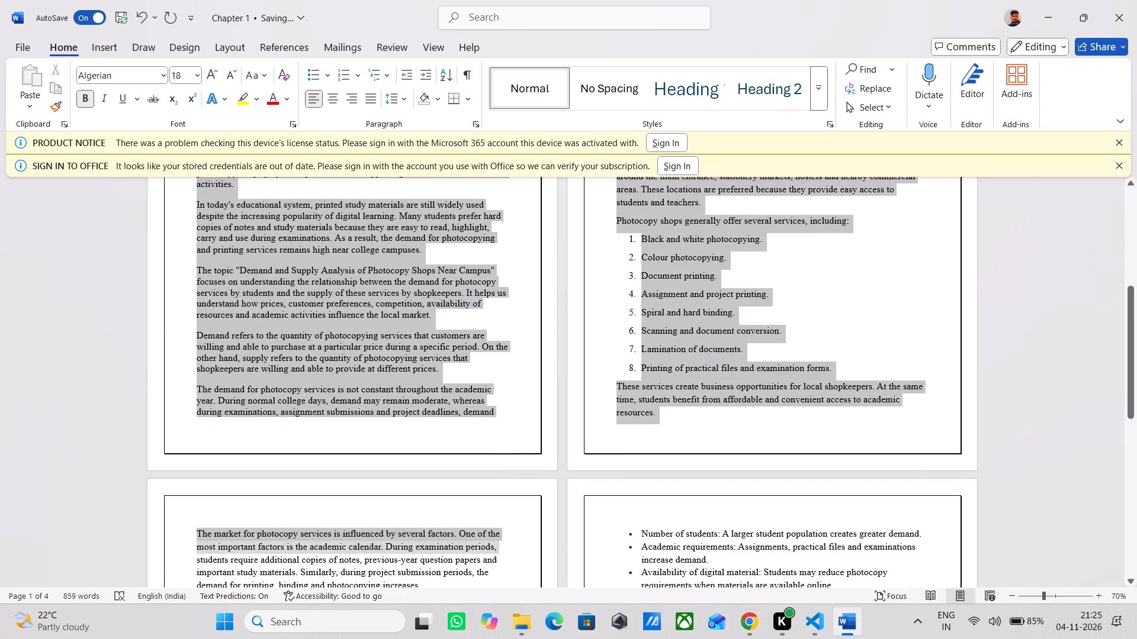
{"action": "left_click_drag", "start_coordinate": [500, 477], "coordinate": [488, 547]}
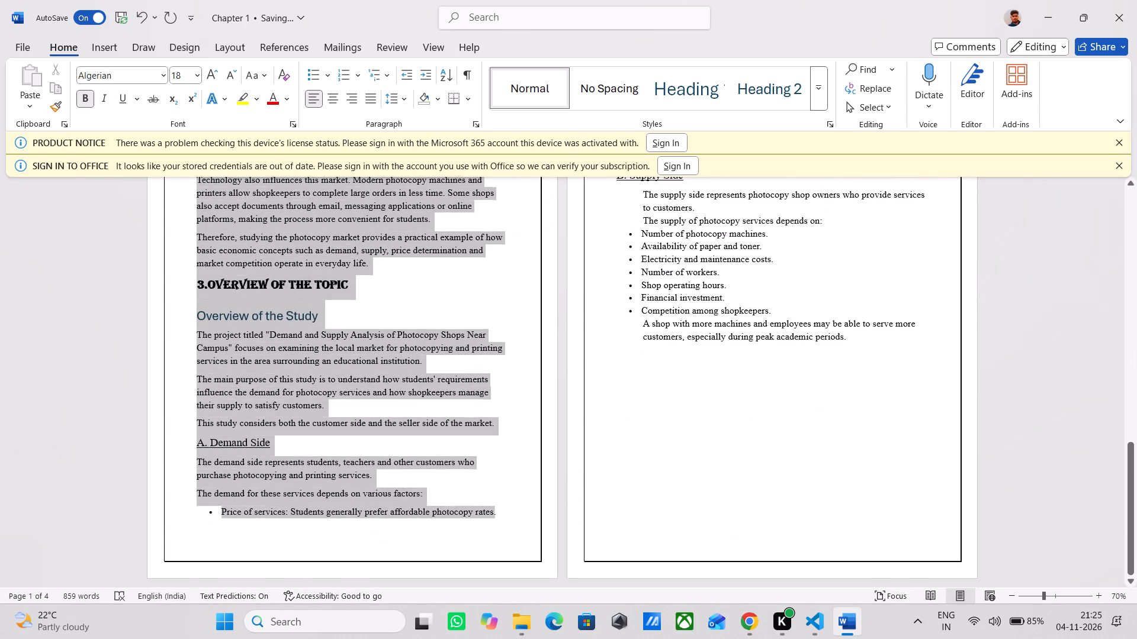
{"action": "left_click_drag", "start_coordinate": [488, 547], "coordinate": [487, 259]}
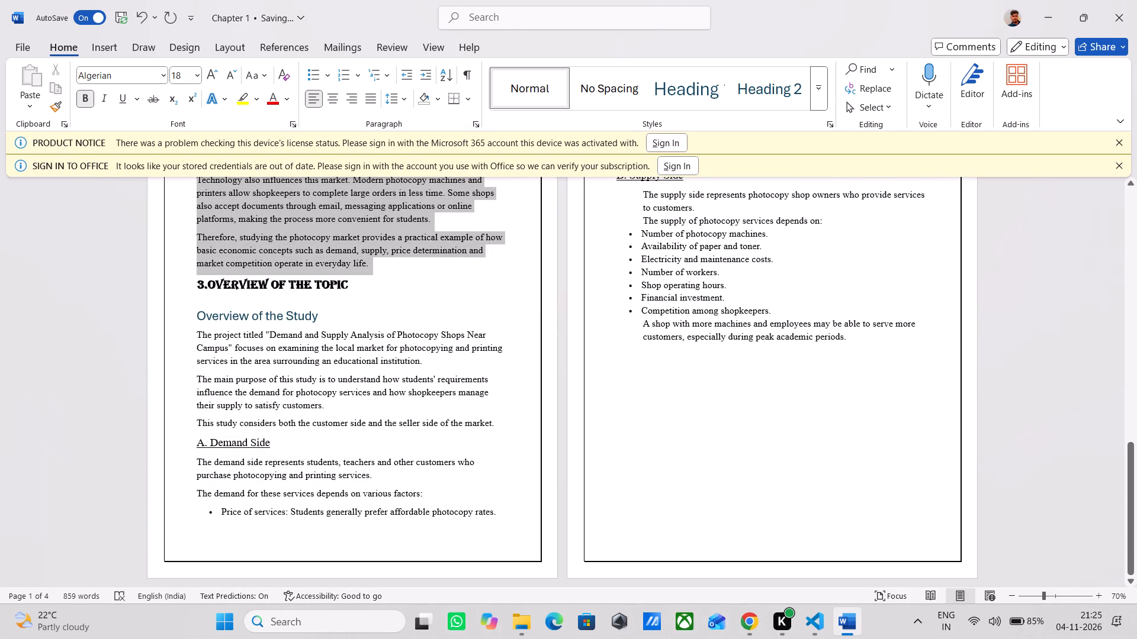
{"action": "left_click_drag", "start_coordinate": [487, 259], "coordinate": [487, 262]}
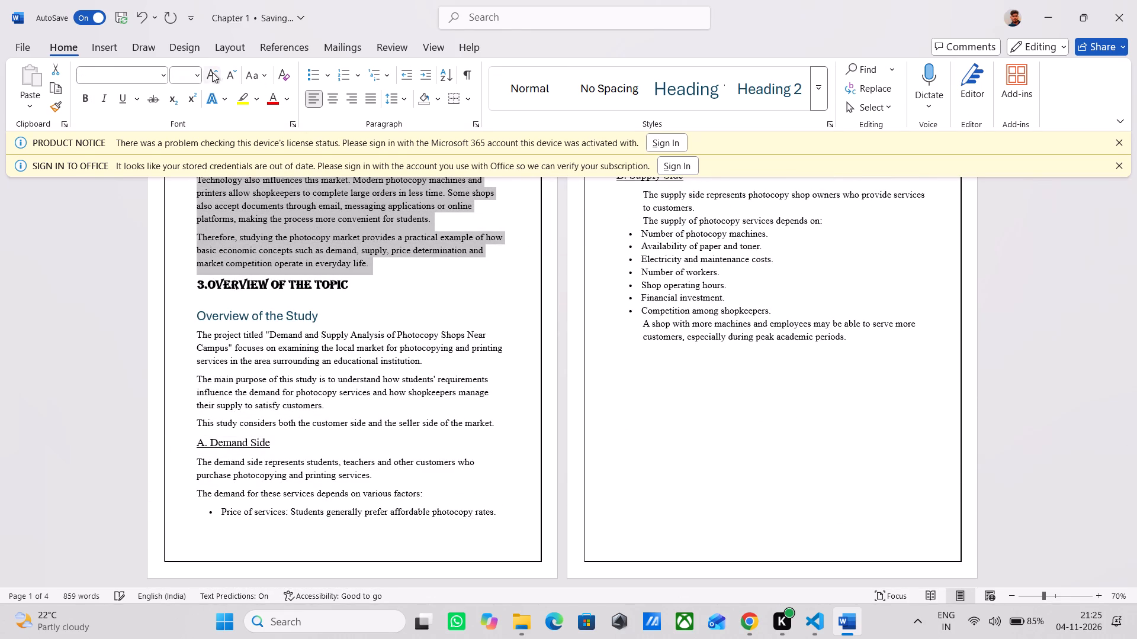
{"action": "left_click", "coordinate": [201, 76]}
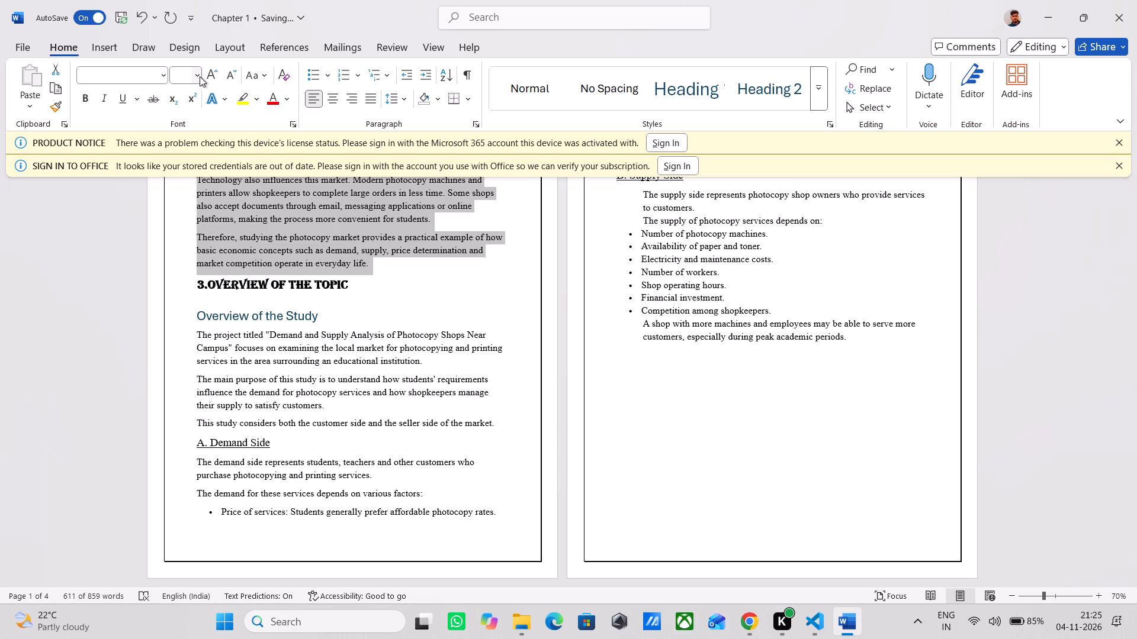
{"action": "left_click", "coordinate": [197, 76]}
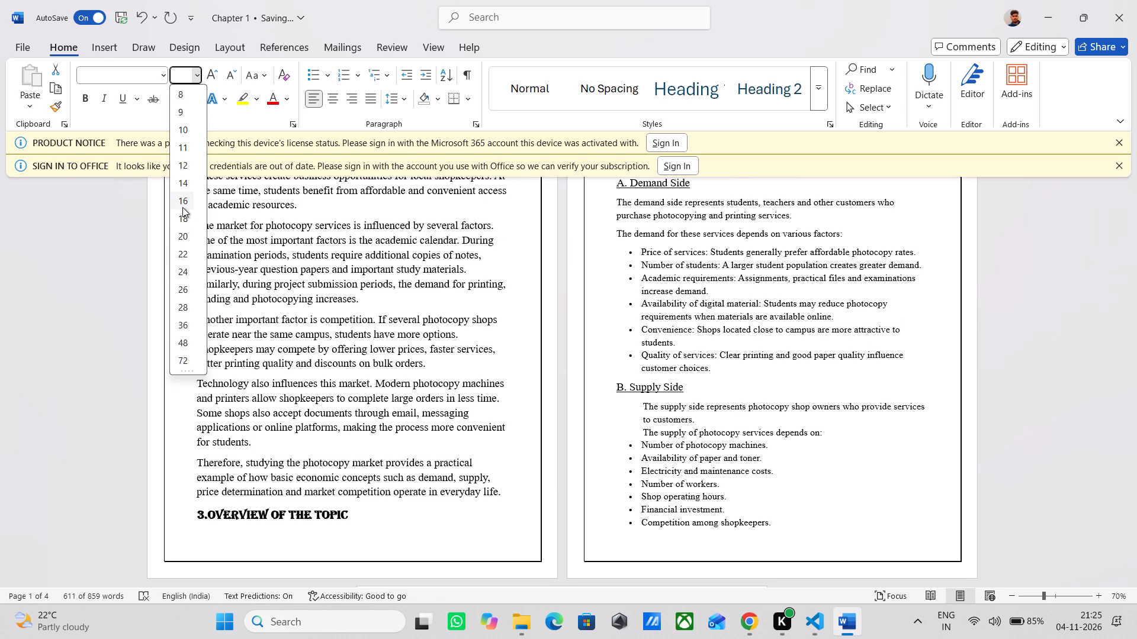
{"action": "left_click", "coordinate": [182, 207]}
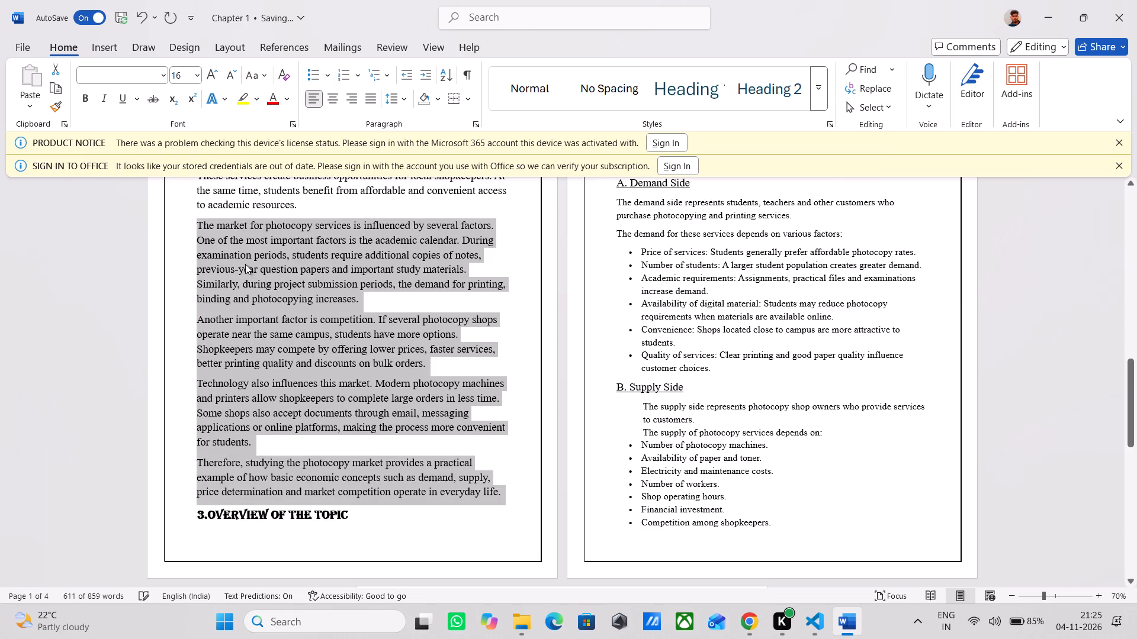
{"action": "left_click", "coordinate": [509, 355]}
Examine the page layout and the resized text across the Introduction and Background of the Study sections.
{"action": "scroll", "coordinate": [499, 379], "scroll_direction": "down", "scroll_amount": 4, "text": "ctrl"}
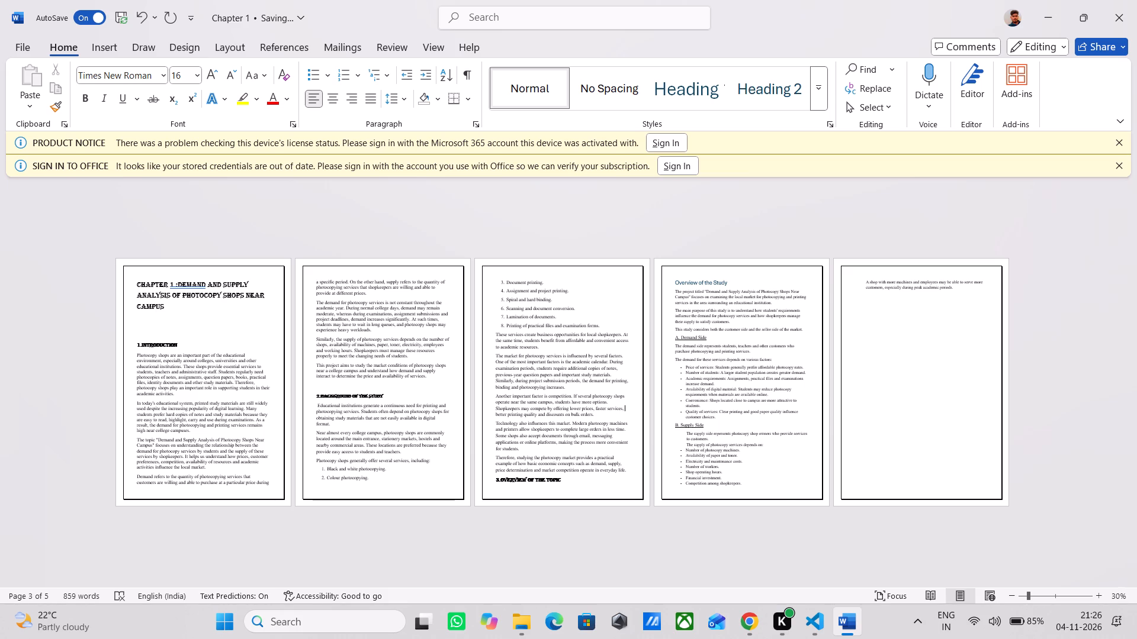
{"action": "scroll", "coordinate": [258, 368], "scroll_direction": "up", "scroll_amount": 7, "text": "ctrl"}
{"action": "scroll", "coordinate": [258, 368], "scroll_direction": "right", "scroll_amount": 2}
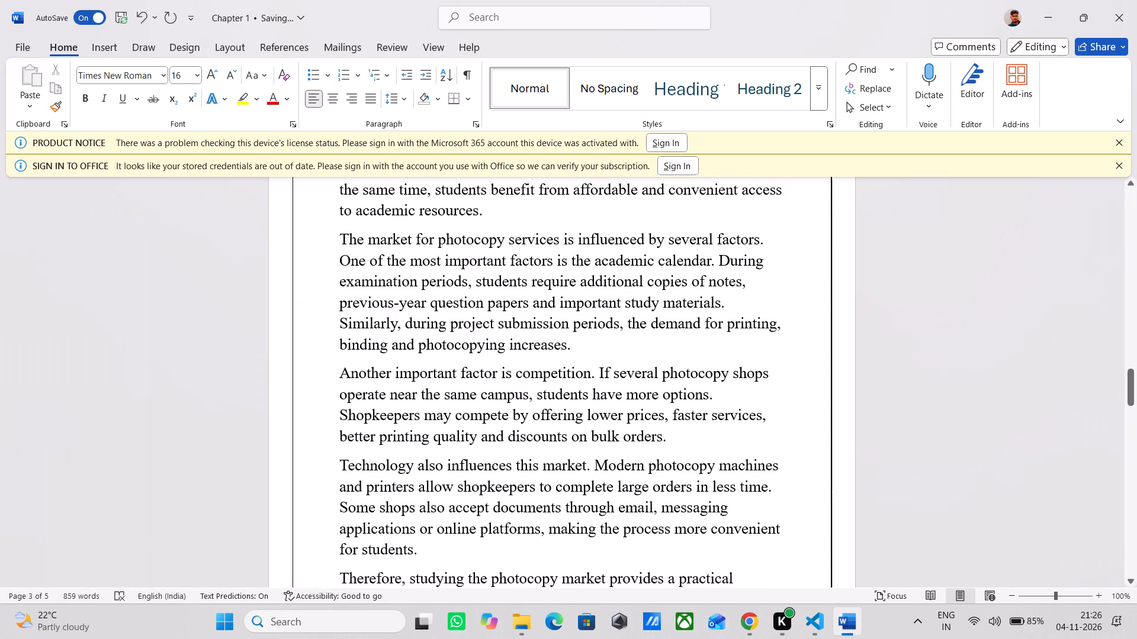
{"action": "scroll", "coordinate": [417, 347], "scroll_direction": "up", "scroll_amount": 6}
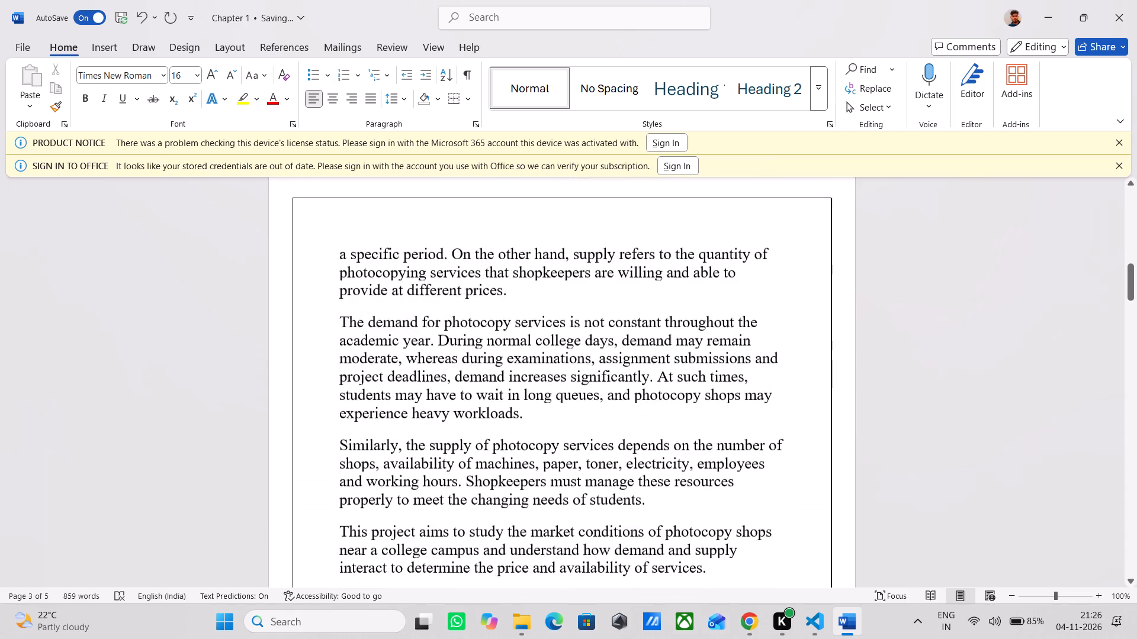
{"action": "scroll", "coordinate": [417, 347], "scroll_direction": "up", "scroll_amount": 6}
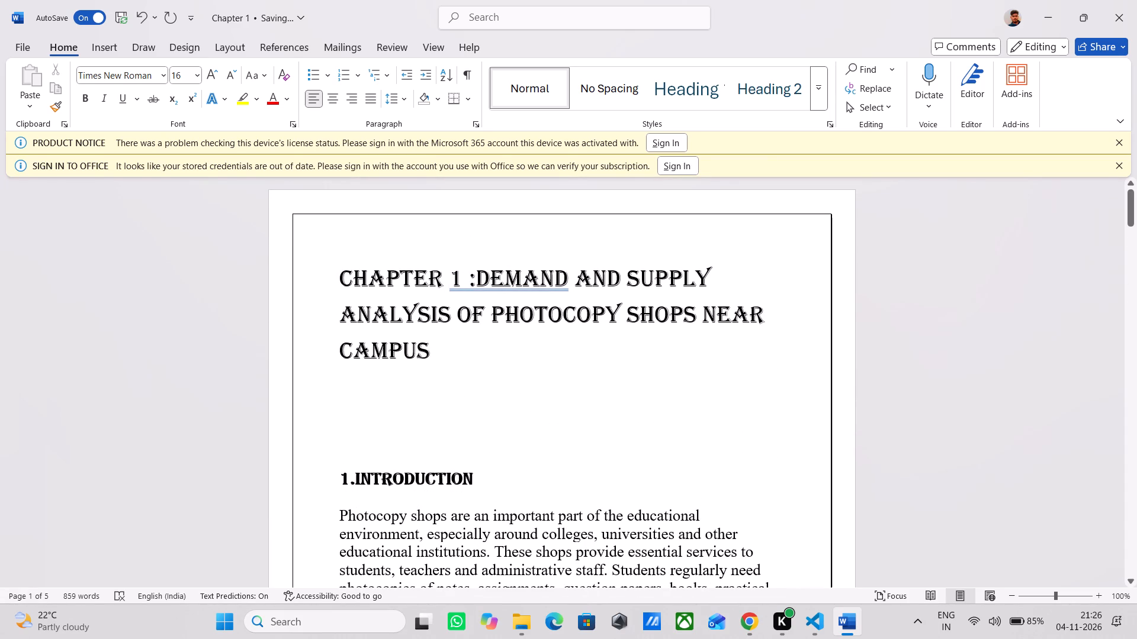
{"action": "scroll", "coordinate": [484, 312], "scroll_direction": "down", "scroll_amount": 7}
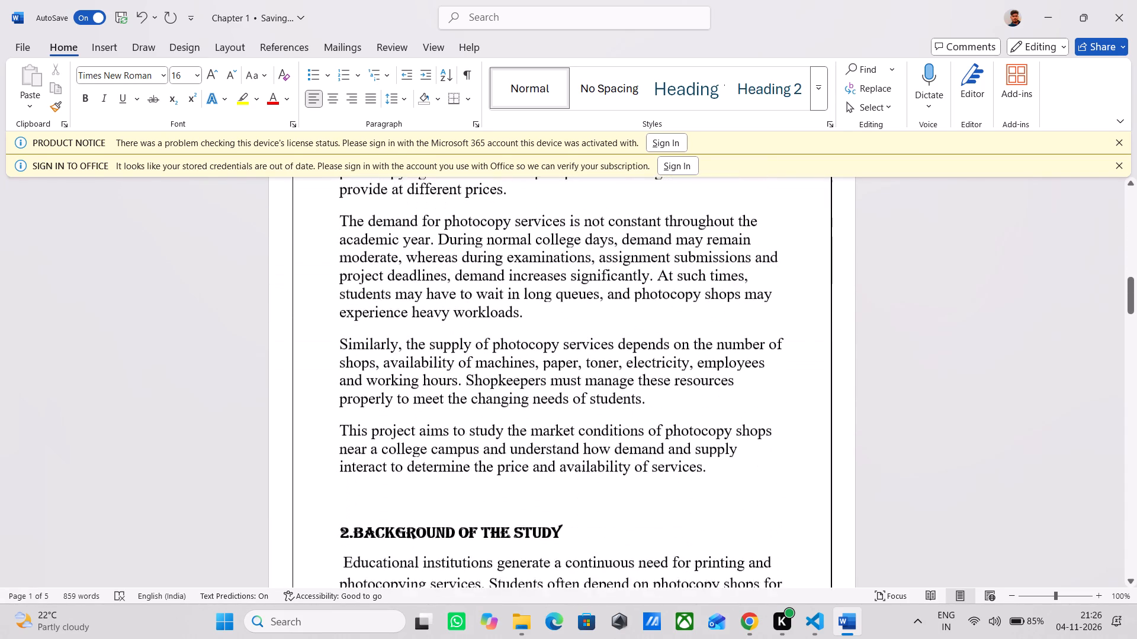
{"action": "scroll", "coordinate": [484, 312], "scroll_direction": "down", "scroll_amount": 4}
{"action": "scroll", "coordinate": [484, 312], "scroll_direction": "up", "scroll_amount": 3}
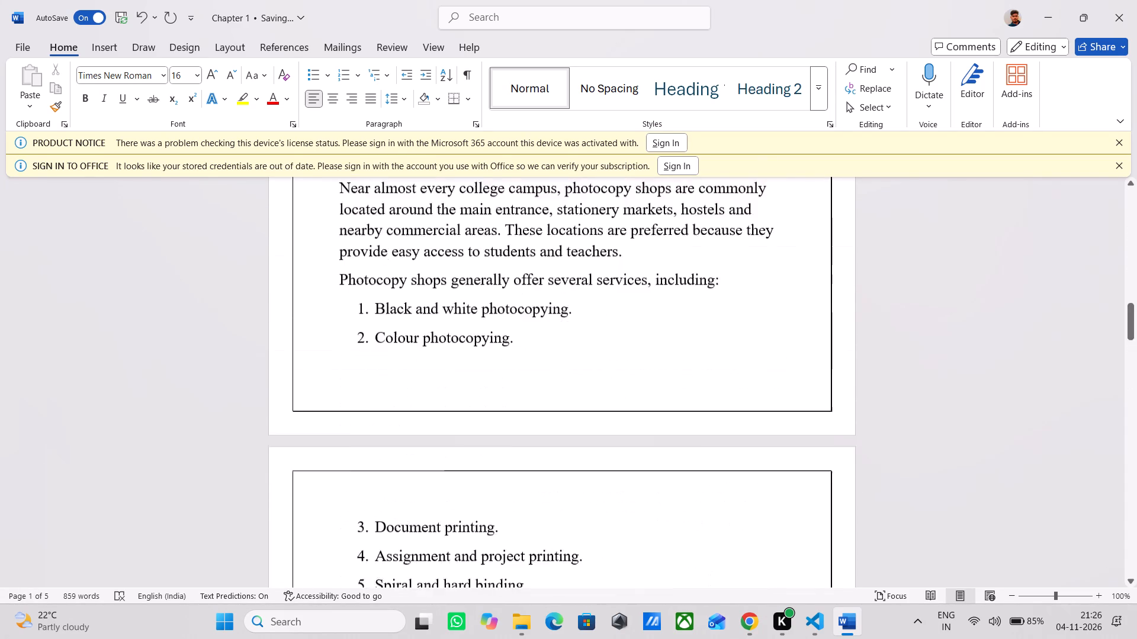
{"action": "scroll", "coordinate": [484, 312], "scroll_direction": "up", "scroll_amount": 1}
{"action": "scroll", "coordinate": [484, 312], "scroll_direction": "right", "scroll_amount": 1}
{"action": "scroll", "coordinate": [484, 312], "scroll_direction": "up", "scroll_amount": 1}
{"action": "scroll", "coordinate": [484, 312], "scroll_direction": "right", "scroll_amount": 1}
{"action": "scroll", "coordinate": [484, 312], "scroll_direction": "up", "scroll_amount": 2}
{"action": "scroll", "coordinate": [484, 312], "scroll_direction": "right", "scroll_amount": 1}
Remove the extra space before "Educational institutions" at the start of the Background of the Study section.
{"action": "scroll", "coordinate": [484, 312], "scroll_direction": "down", "scroll_amount": 1}
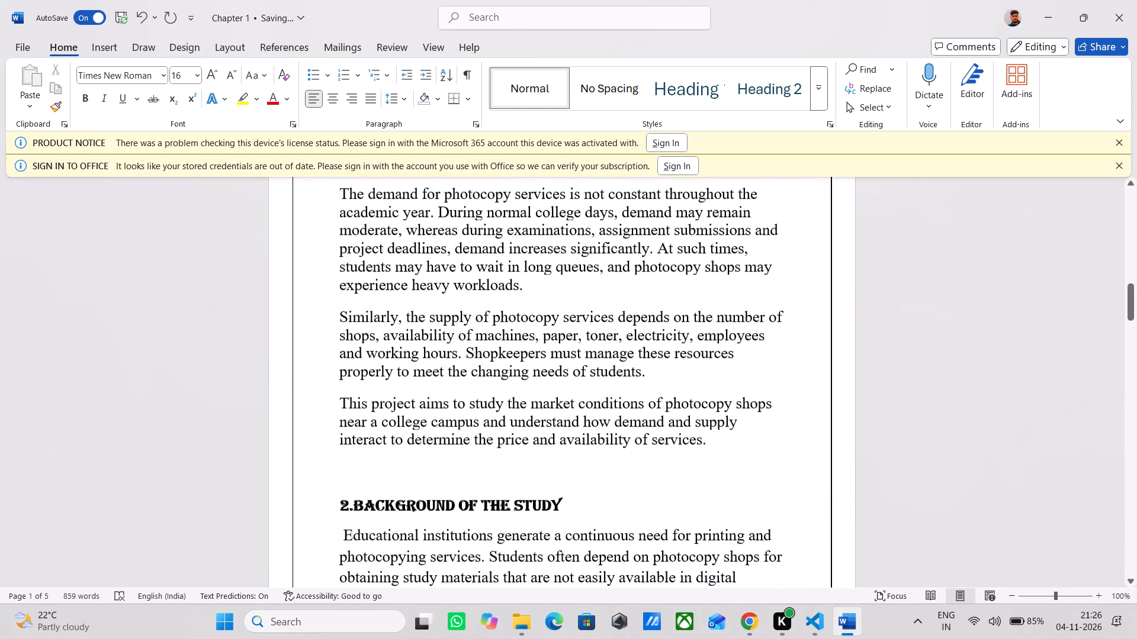
{"action": "scroll", "coordinate": [484, 312], "scroll_direction": "down", "scroll_amount": 2}
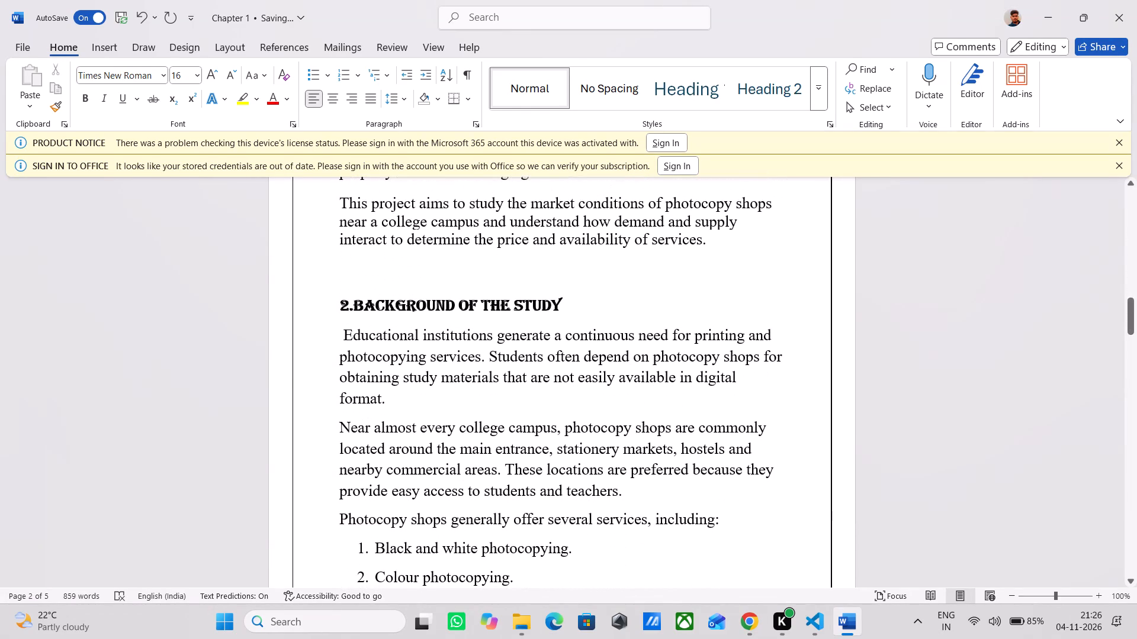
{"action": "left_click", "coordinate": [343, 337]}
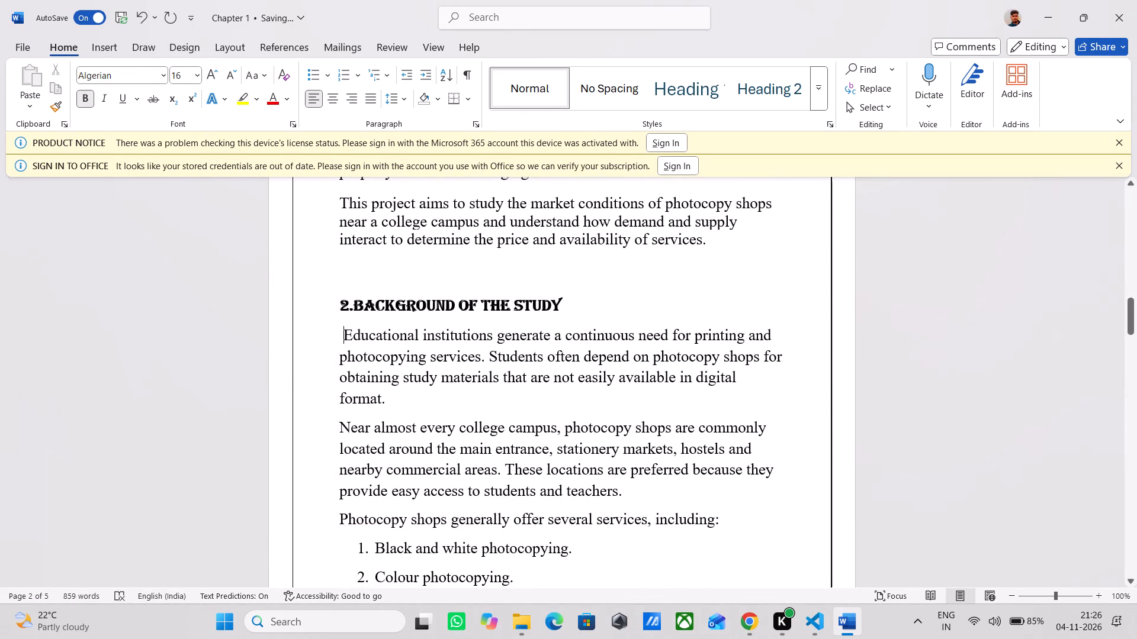
{"action": "key", "text": "BackSpace"}
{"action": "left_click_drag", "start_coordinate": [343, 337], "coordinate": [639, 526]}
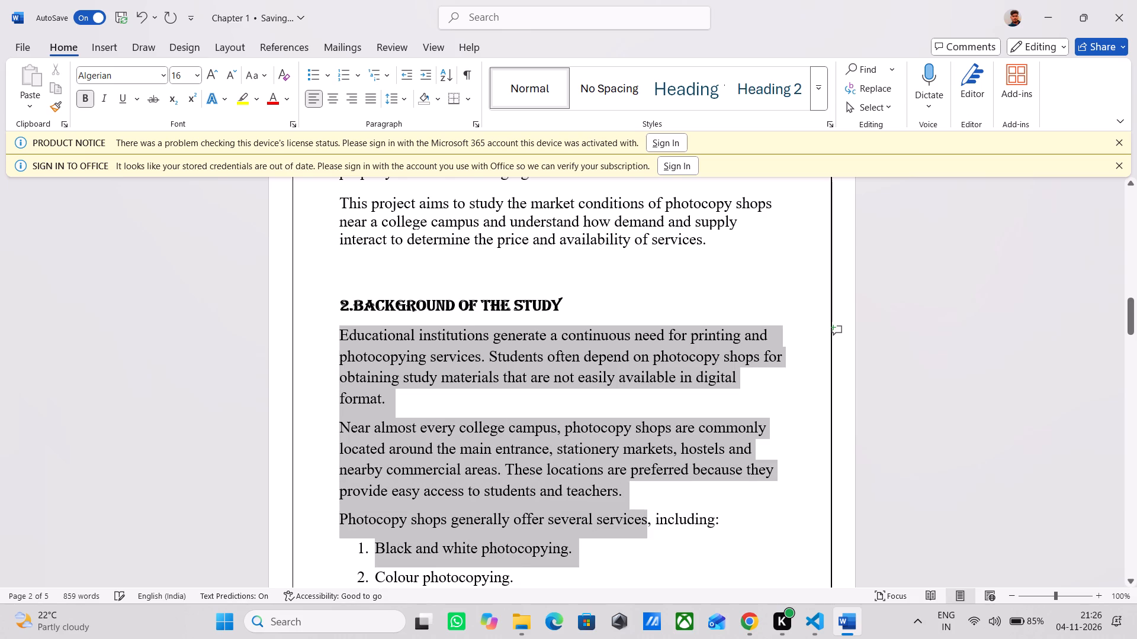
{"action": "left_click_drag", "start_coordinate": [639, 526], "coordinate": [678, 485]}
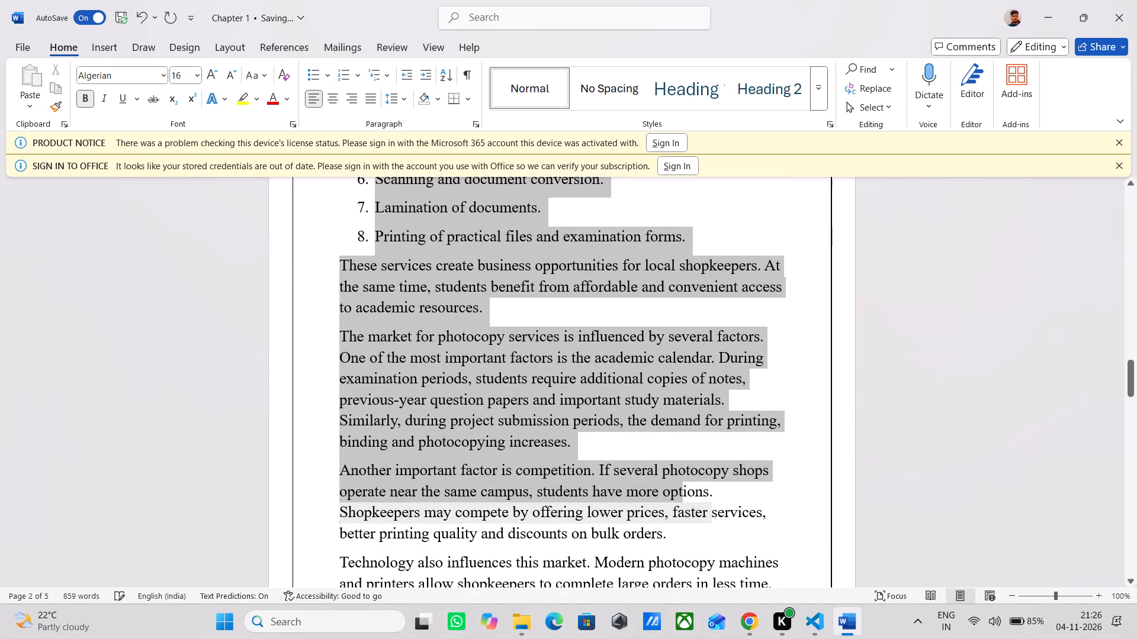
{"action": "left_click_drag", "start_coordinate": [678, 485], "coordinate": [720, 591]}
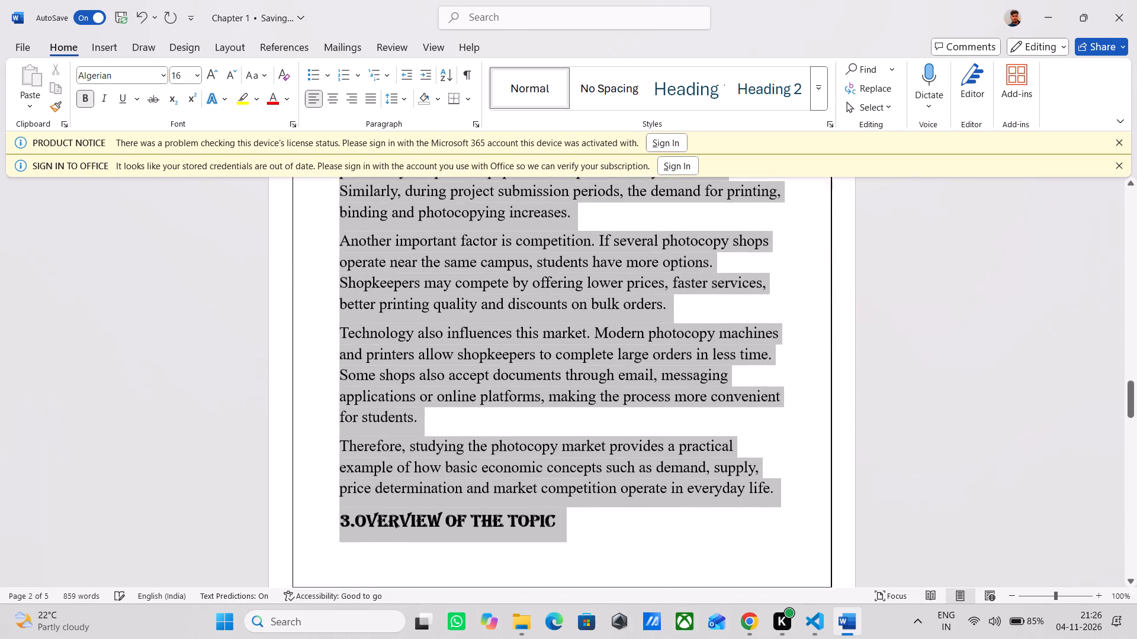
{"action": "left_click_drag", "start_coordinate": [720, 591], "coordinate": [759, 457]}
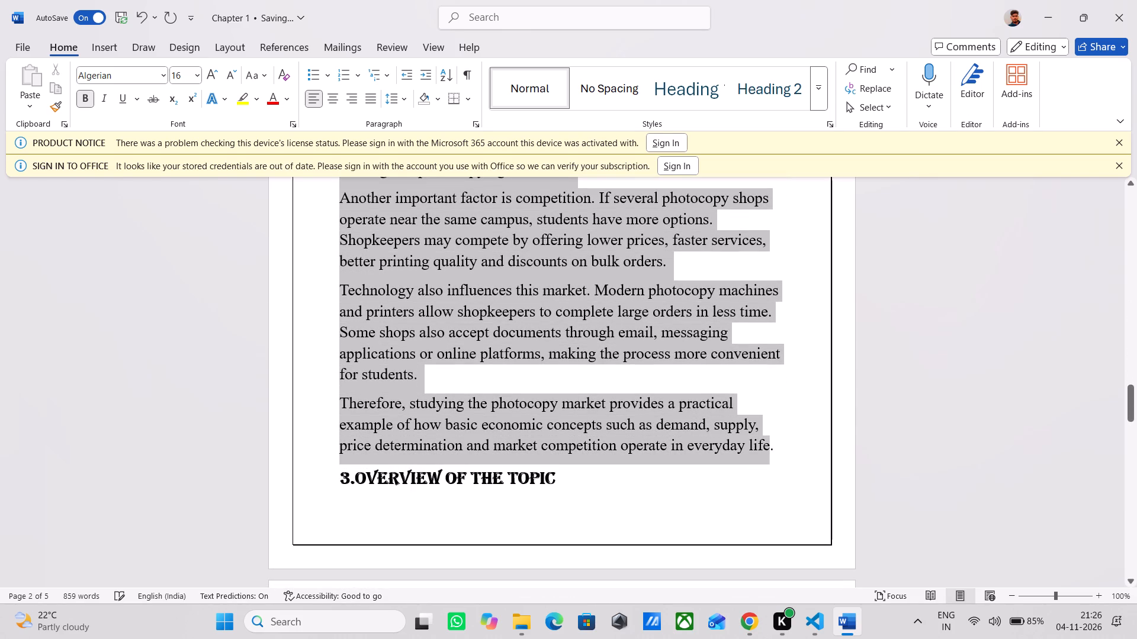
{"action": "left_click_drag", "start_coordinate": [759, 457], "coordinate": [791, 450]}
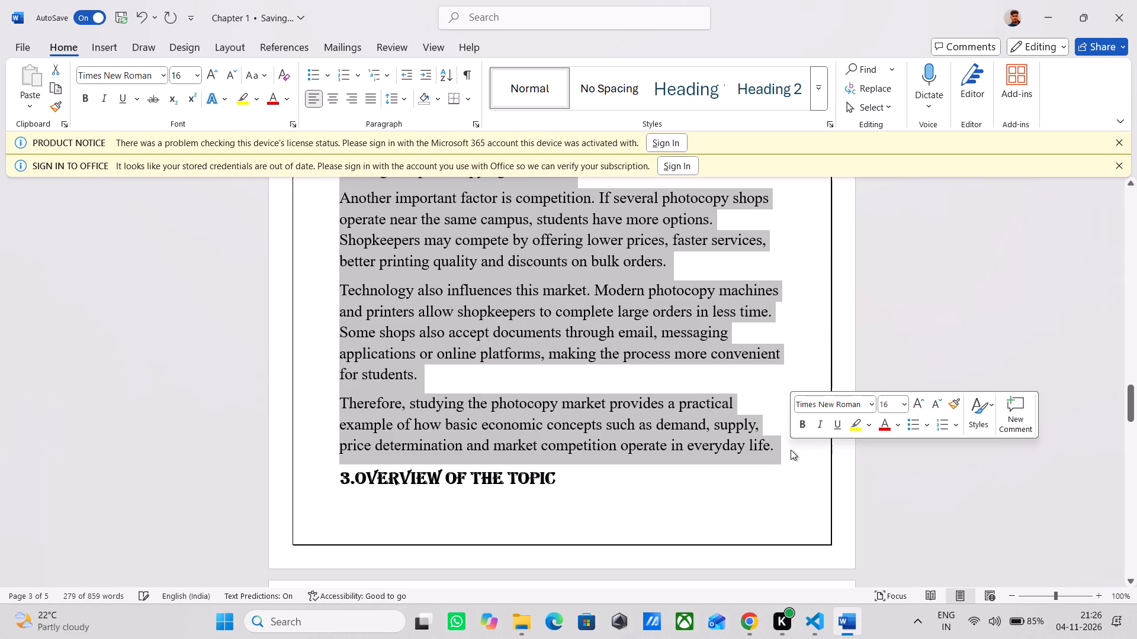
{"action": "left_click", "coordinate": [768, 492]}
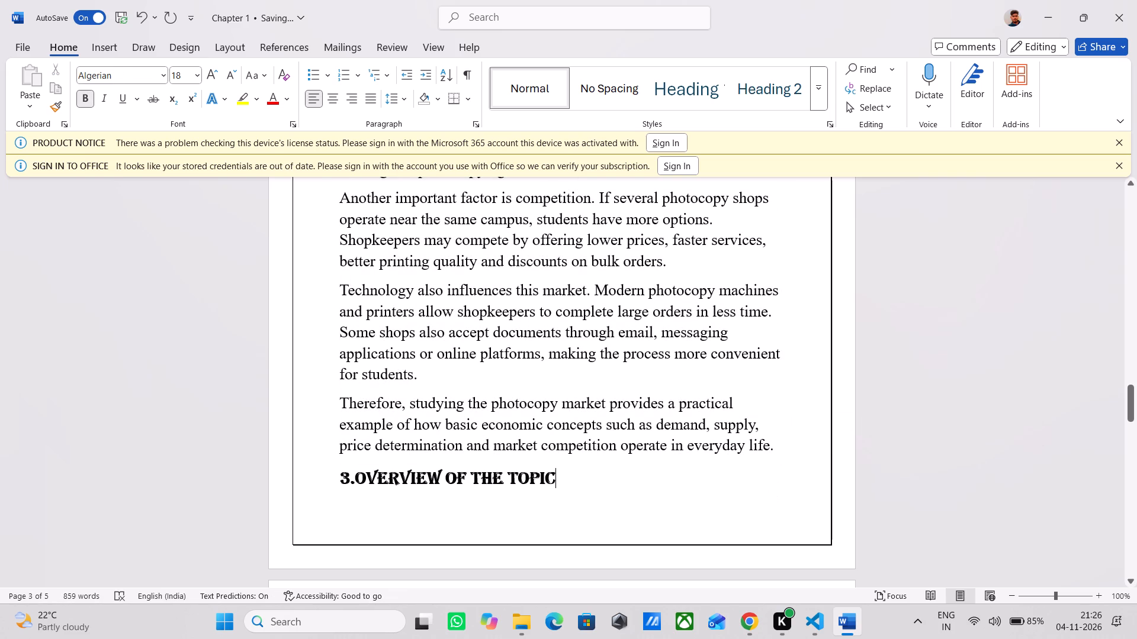
Insert an empty paragraph after the last Background of the Study paragraph, pushing the "3.Overview of the Topic" heading onto the next page.
{"action": "left_click", "coordinate": [783, 442]}
{"action": "key", "text": "Return"}
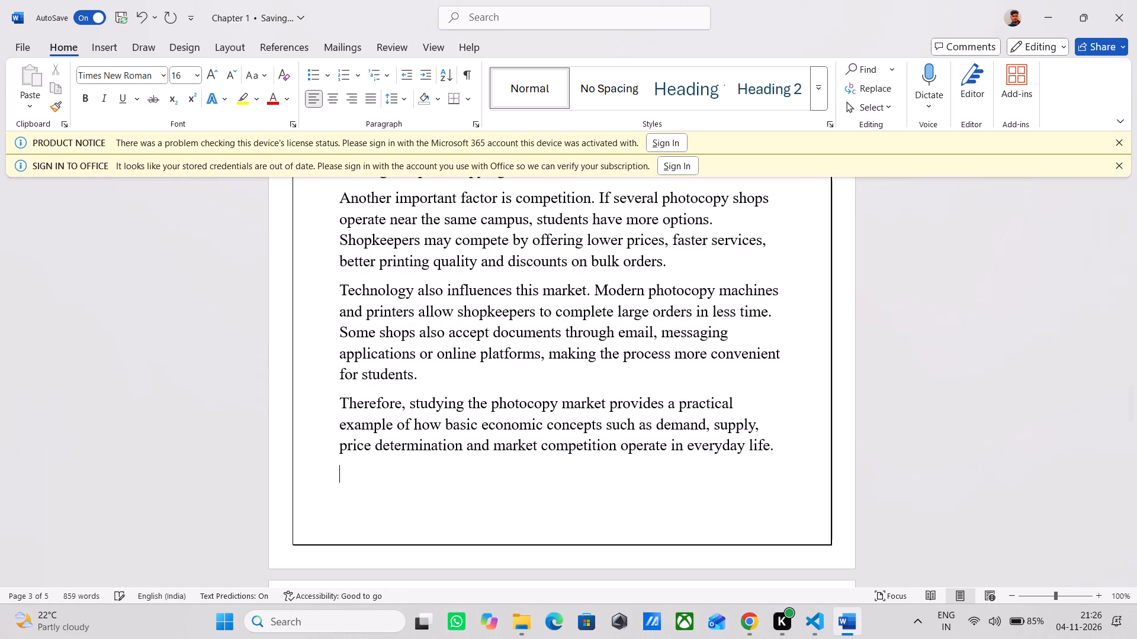
Examine the text size and page breaks of the Overview of the Topic section, including its Demand Side and Supply Side parts.
{"action": "scroll", "coordinate": [783, 442], "scroll_direction": "down", "scroll_amount": 4}
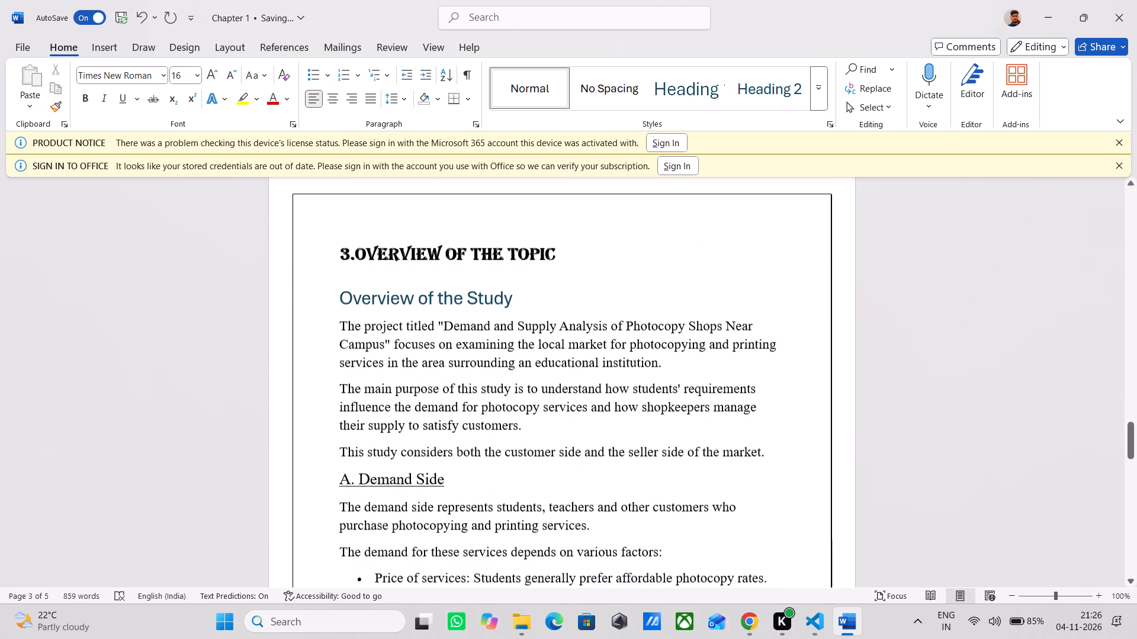
{"action": "scroll", "coordinate": [611, 342], "scroll_direction": "down", "scroll_amount": 3}
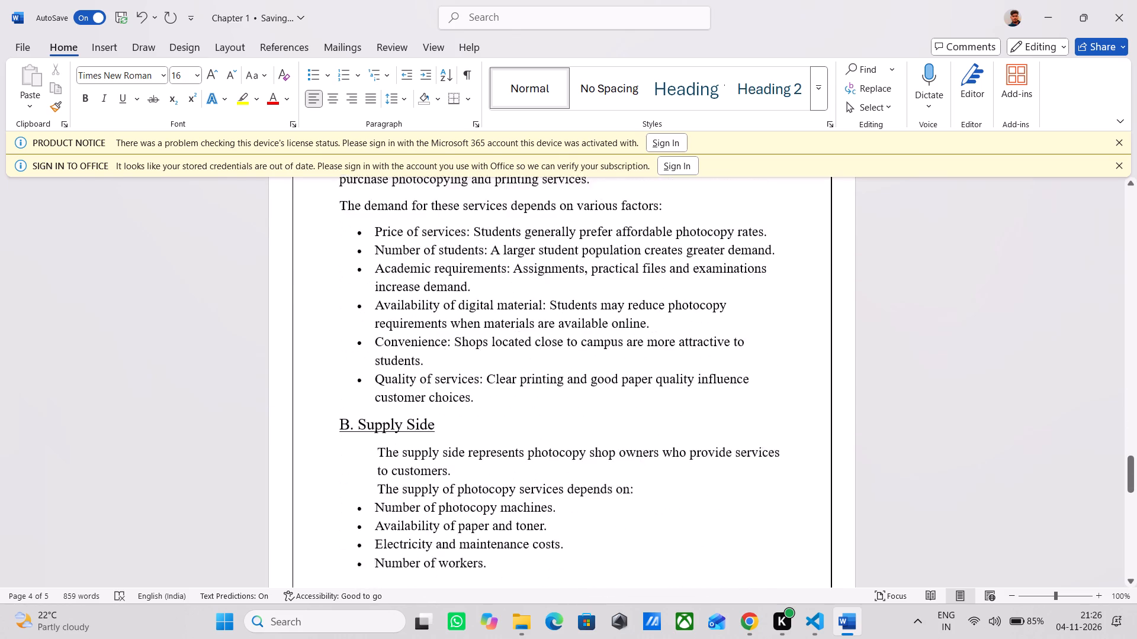
{"action": "scroll", "coordinate": [611, 342], "scroll_direction": "down", "scroll_amount": 3}
{"action": "scroll", "coordinate": [611, 342], "scroll_direction": "up", "scroll_amount": 3}
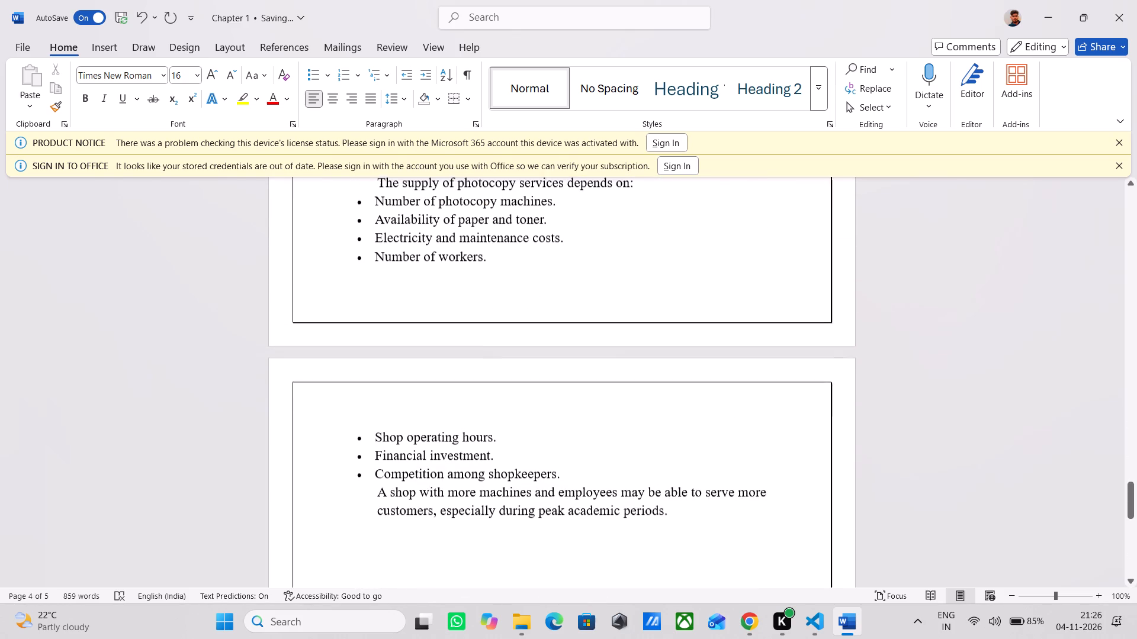
{"action": "scroll", "coordinate": [611, 342], "scroll_direction": "up", "scroll_amount": 2}
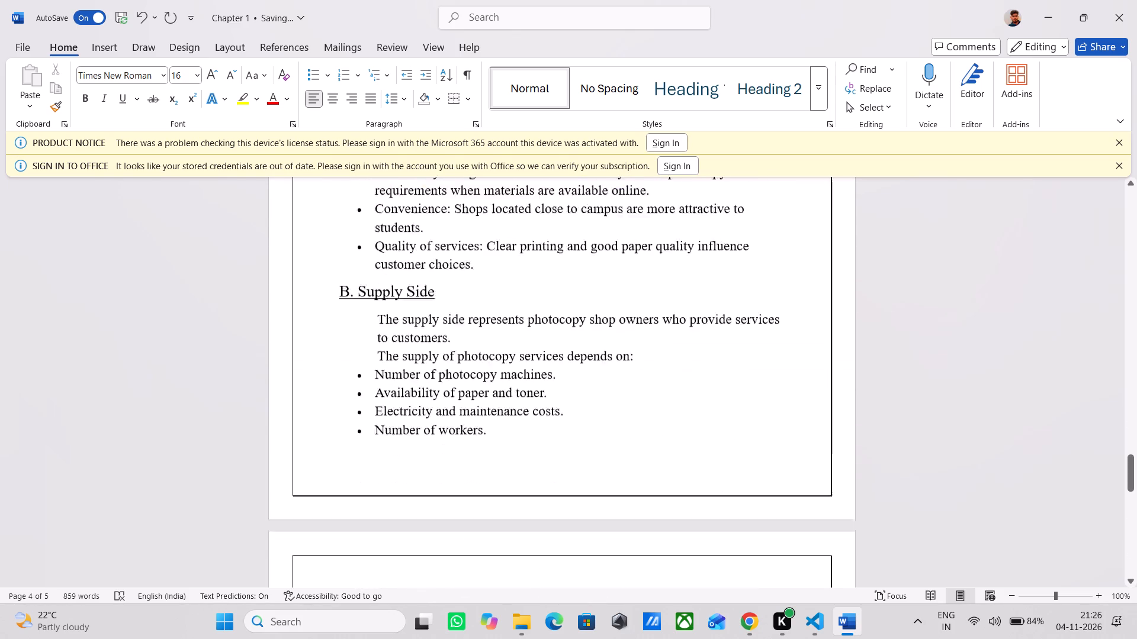
{"action": "scroll", "coordinate": [611, 342], "scroll_direction": "up", "scroll_amount": 2}
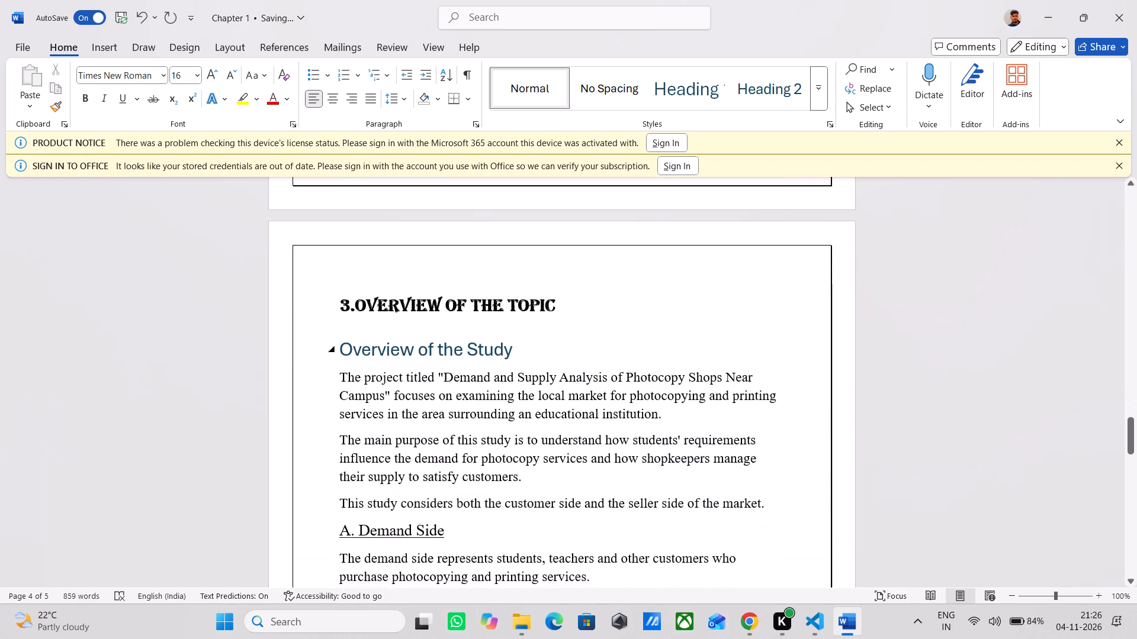
{"action": "scroll", "coordinate": [611, 342], "scroll_direction": "down", "scroll_amount": 1}
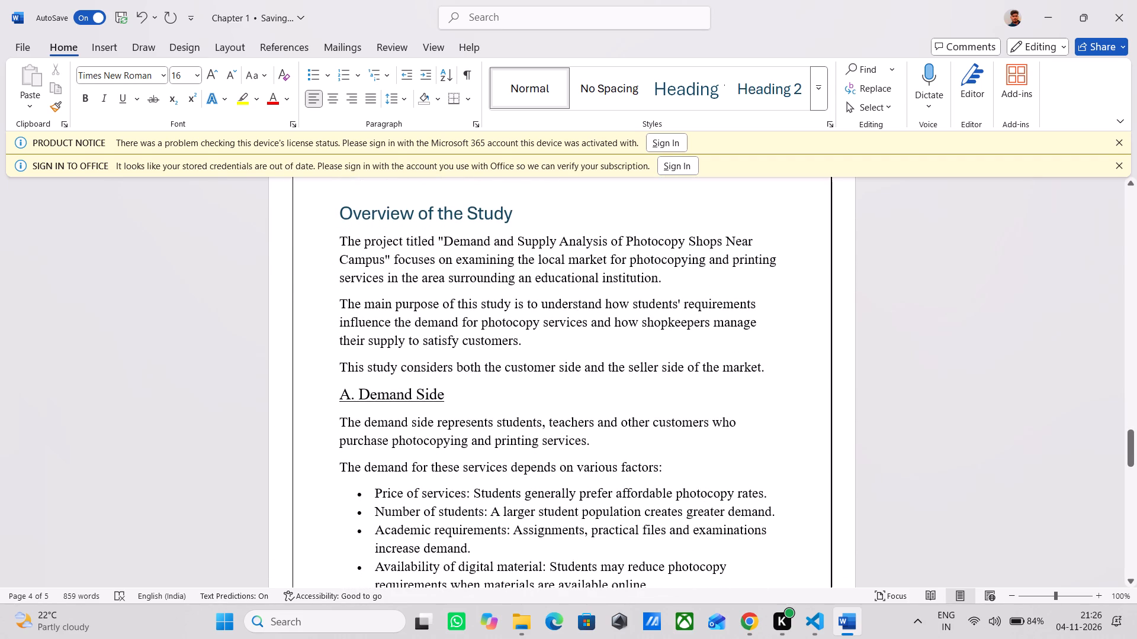
Set the three introductory paragraphs under the "Overview of the Study" heading to 16 pt text size.
{"action": "left_click_drag", "start_coordinate": [336, 240], "coordinate": [386, 262]}
{"action": "left_click_drag", "start_coordinate": [386, 262], "coordinate": [766, 369]}
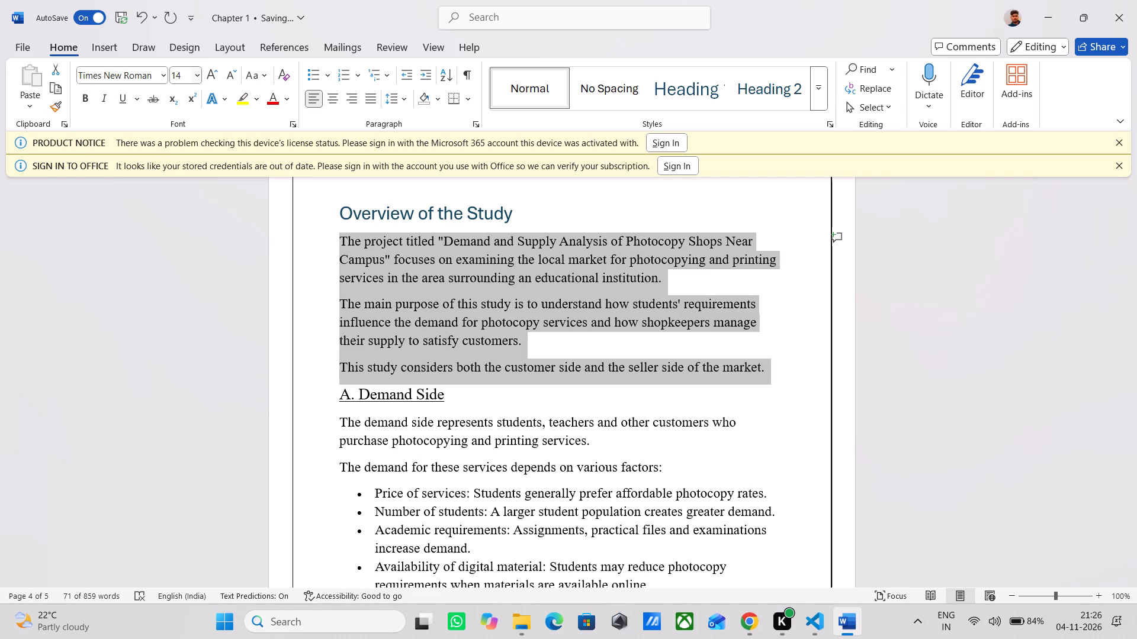
{"action": "left_click", "coordinate": [201, 75]}
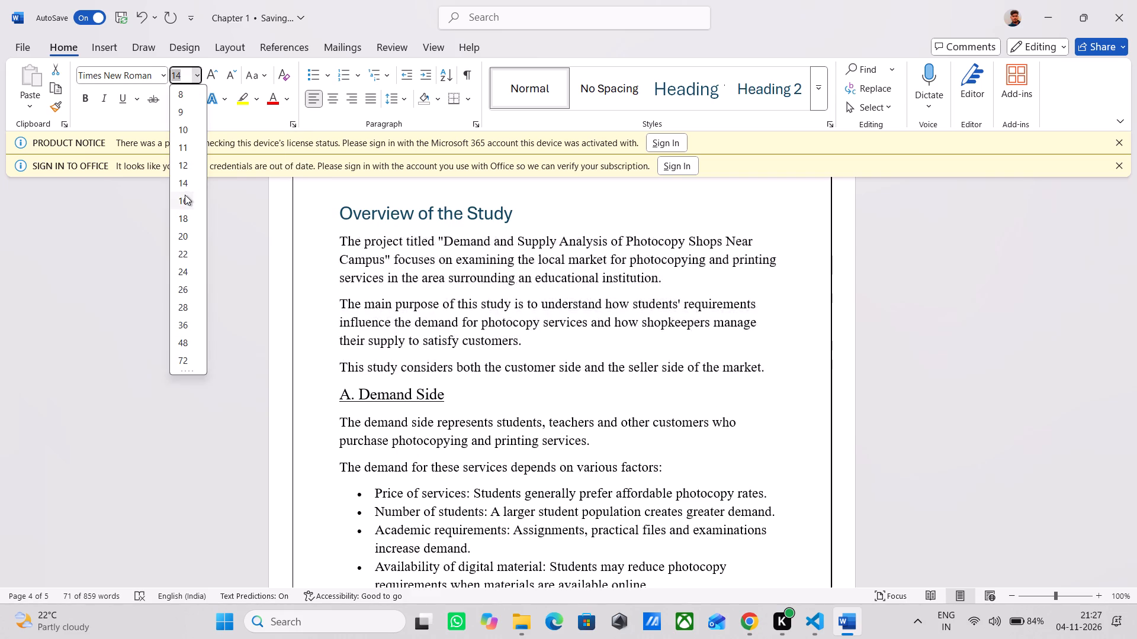
{"action": "left_click", "coordinate": [184, 196]}
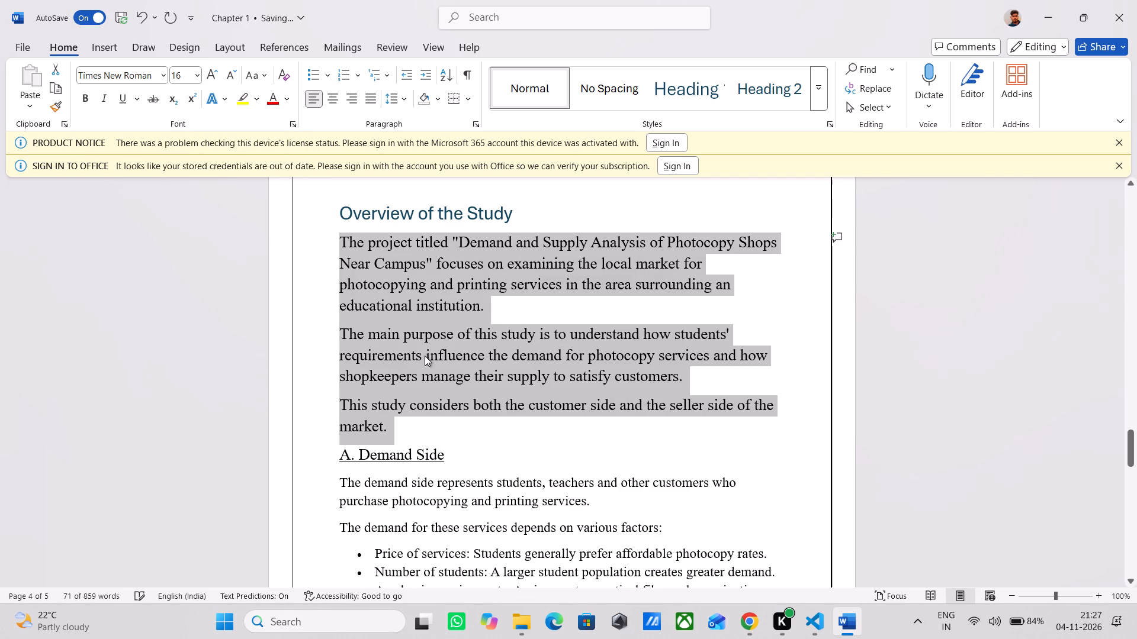
{"action": "left_click", "coordinate": [456, 381]}
Make the "A. Demand Side" subheading bold.
{"action": "scroll", "coordinate": [456, 381], "scroll_direction": "down", "scroll_amount": 1}
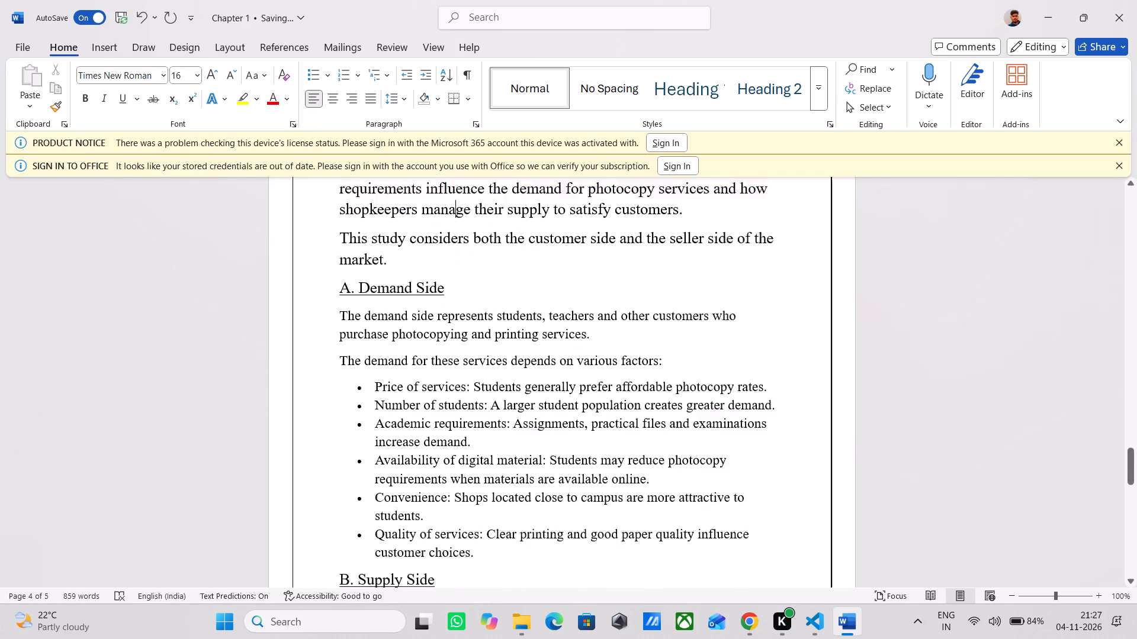
{"action": "scroll", "coordinate": [456, 381], "scroll_direction": "down", "scroll_amount": 1}
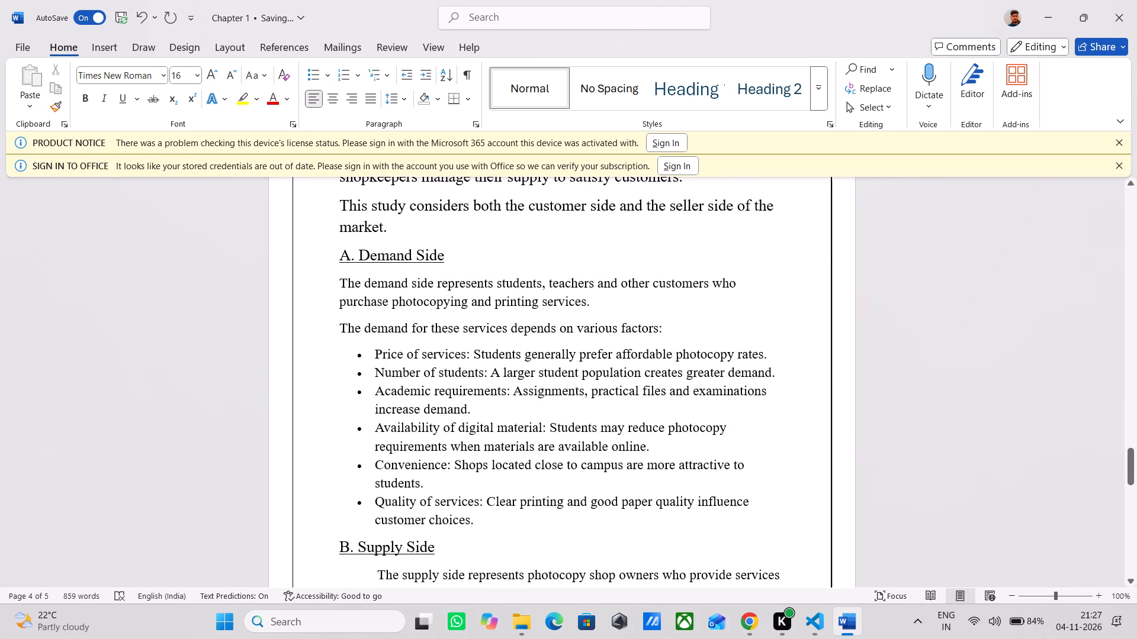
{"action": "left_click_drag", "start_coordinate": [342, 254], "coordinate": [437, 256]}
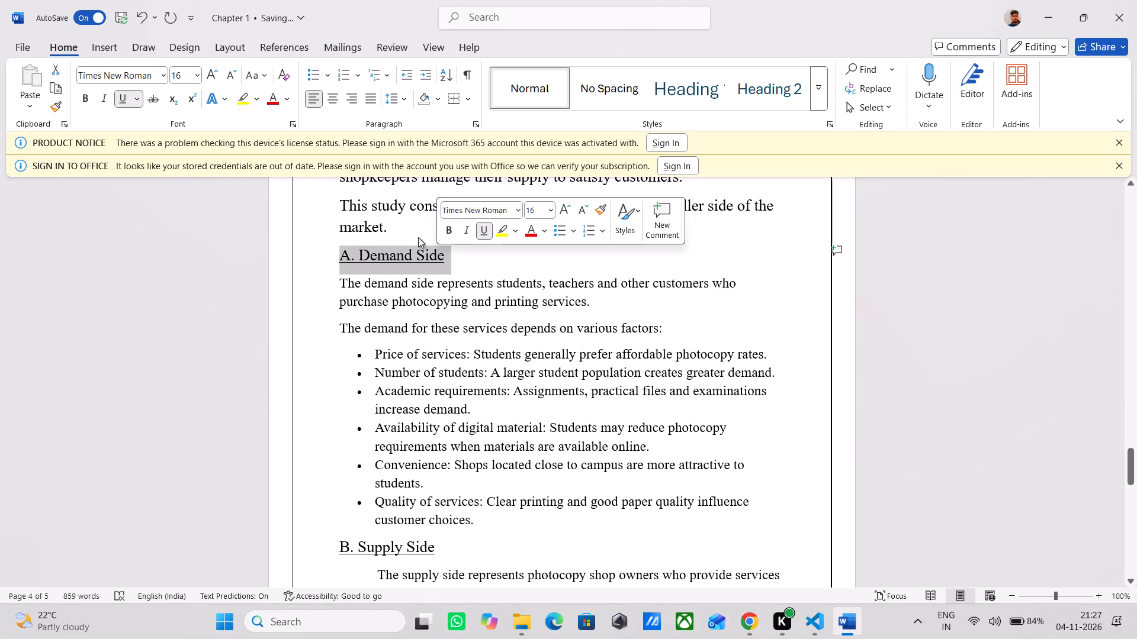
{"action": "left_click", "coordinate": [447, 230]}
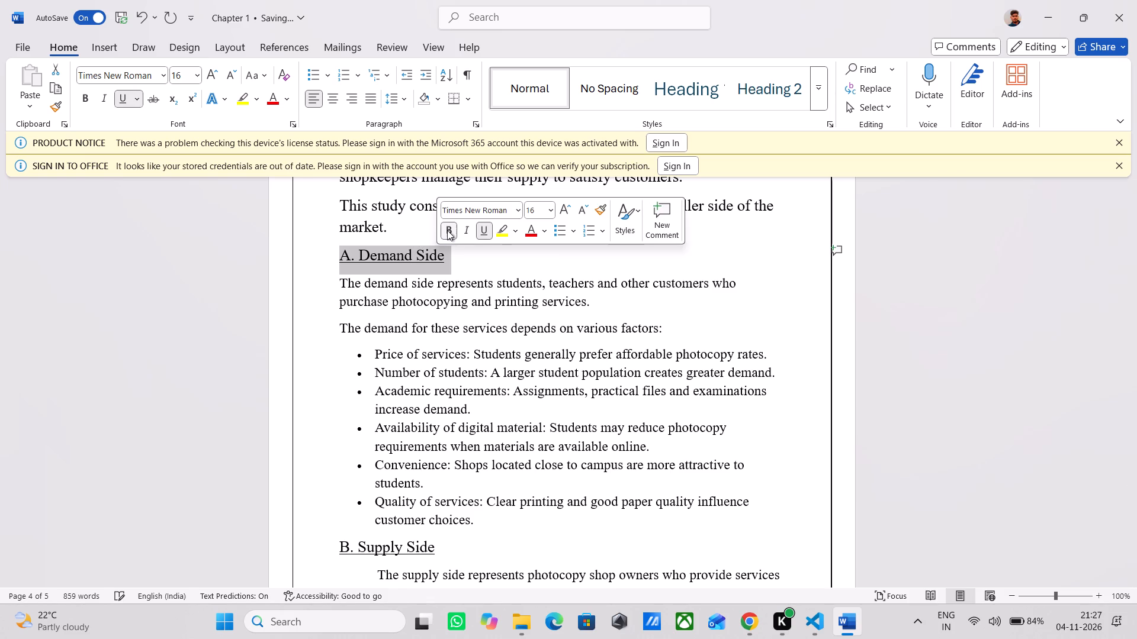
{"action": "left_click", "coordinate": [461, 272]}
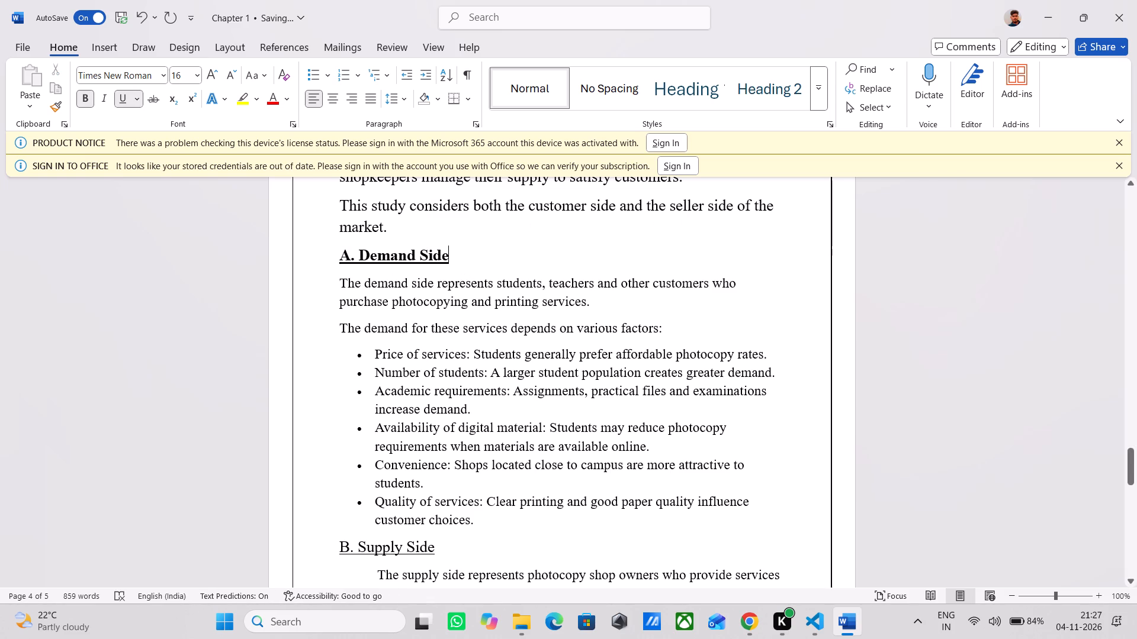
Set the Demand Side paragraphs and their bulleted list of factors to 16 pt text size.
{"action": "left_click_drag", "start_coordinate": [342, 280], "coordinate": [470, 389]}
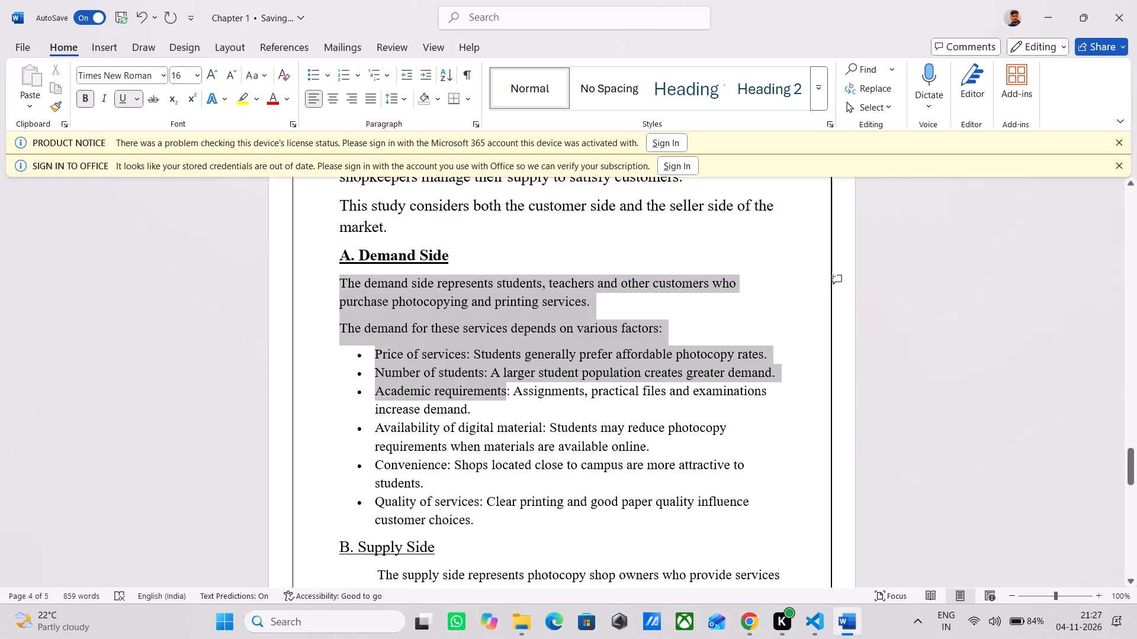
{"action": "left_click_drag", "start_coordinate": [470, 389], "coordinate": [503, 521]}
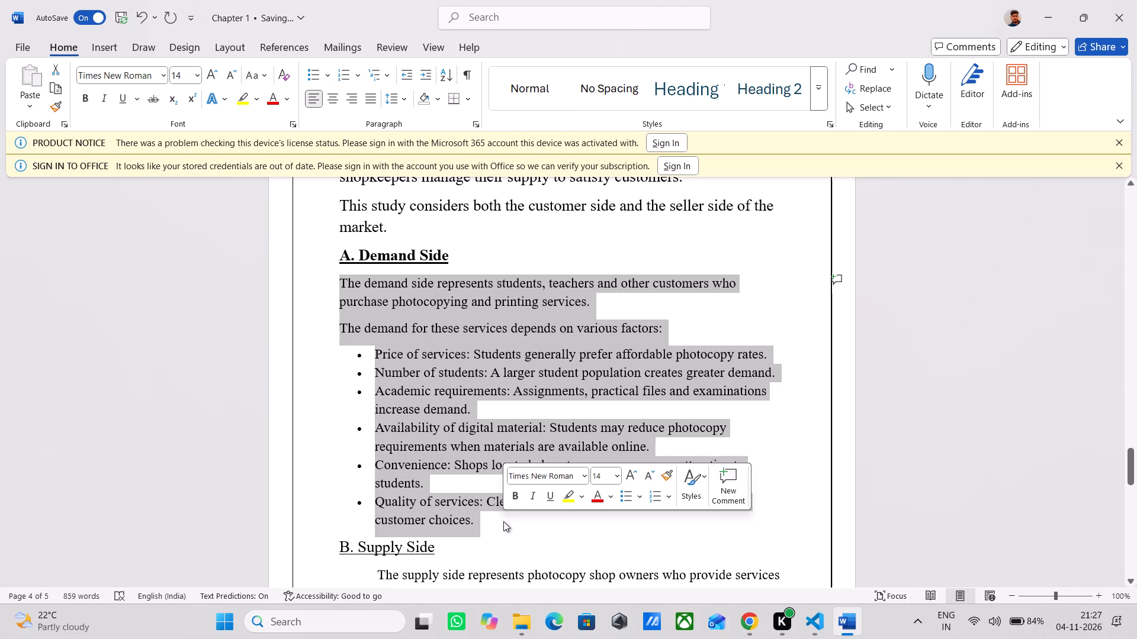
{"action": "left_click", "coordinate": [618, 478]}
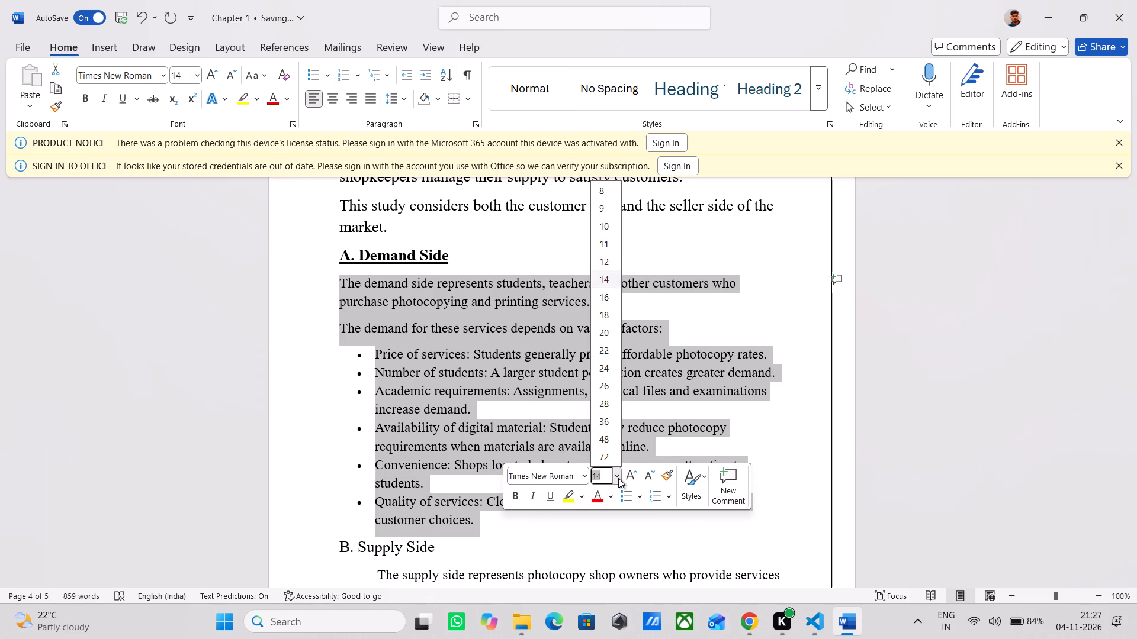
{"action": "left_click", "coordinate": [611, 296]}
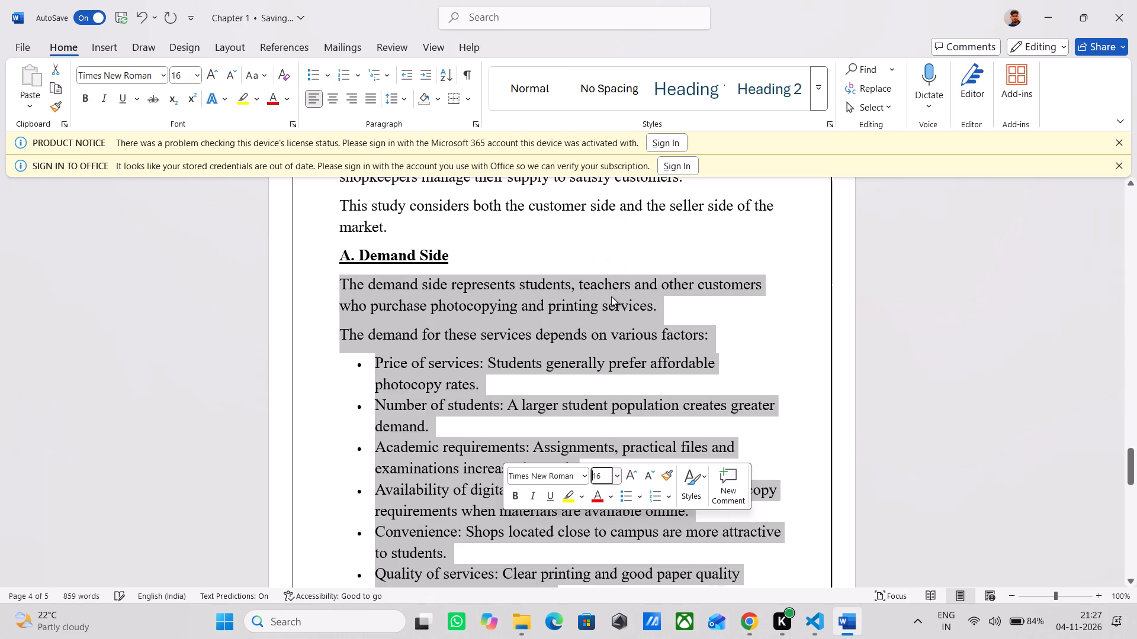
{"action": "left_click", "coordinate": [335, 428]}
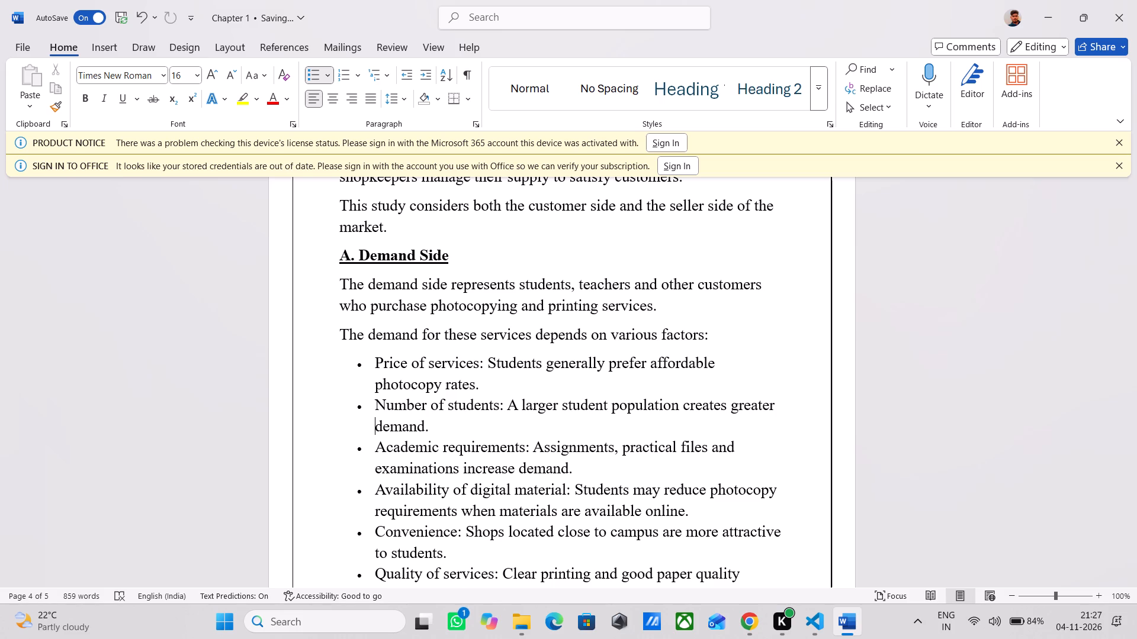
Insert an empty, unbulleted line after the last Demand Side bullet, moving the "B. Supply Side" subheading onto the next page.
{"action": "scroll", "coordinate": [335, 428], "scroll_direction": "down", "scroll_amount": 1}
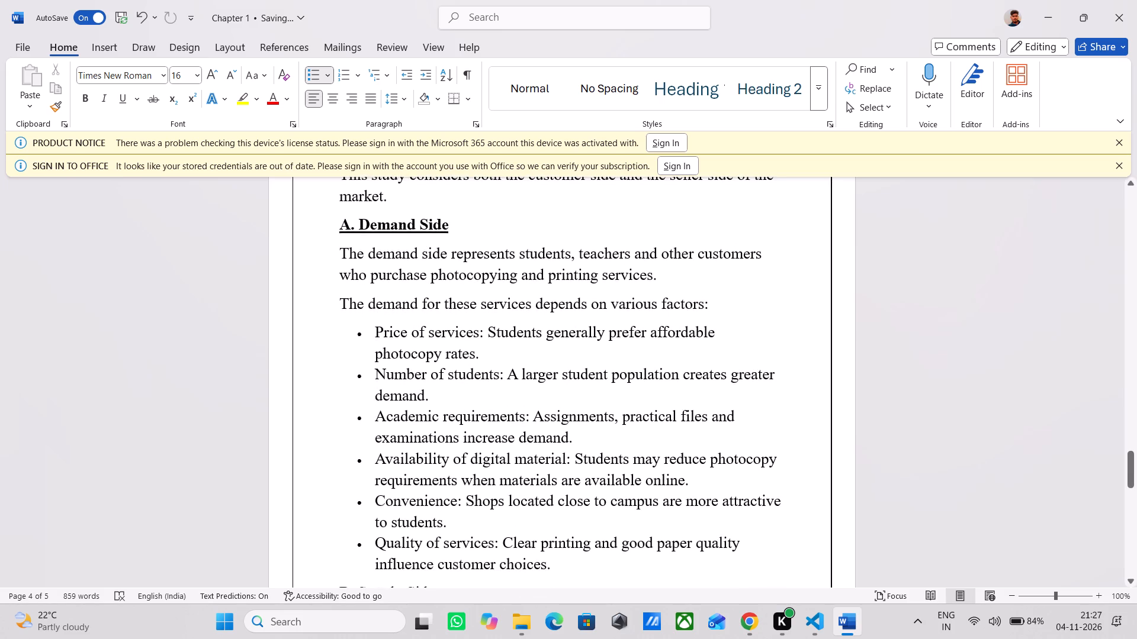
{"action": "scroll", "coordinate": [335, 428], "scroll_direction": "down", "scroll_amount": 2}
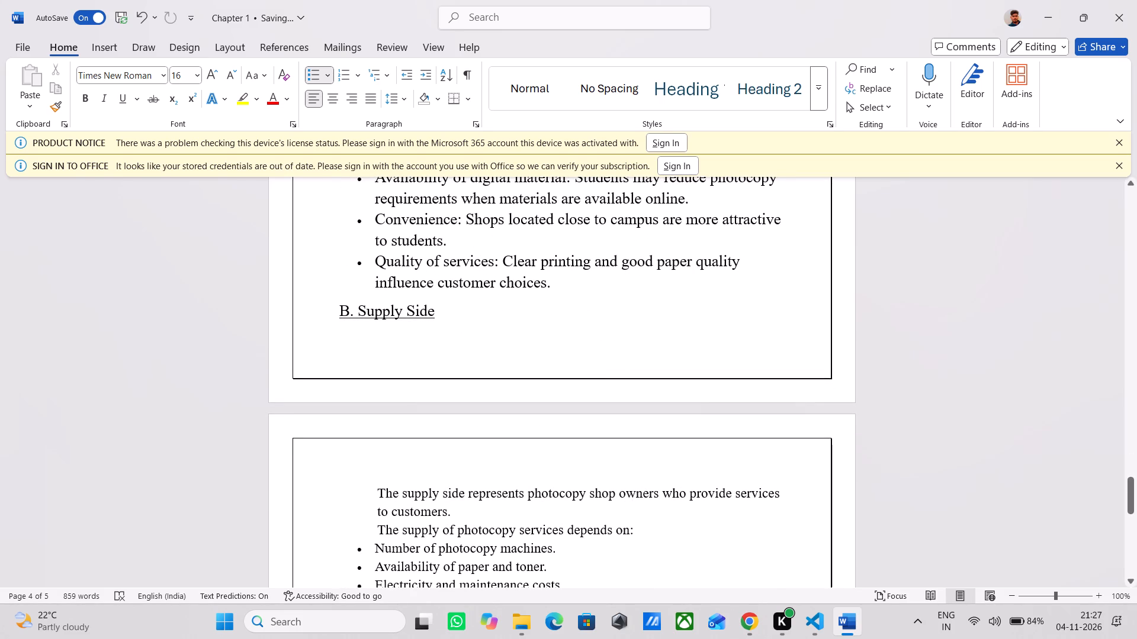
{"action": "left_click", "coordinate": [571, 288]}
{"action": "key", "text": "Return"}
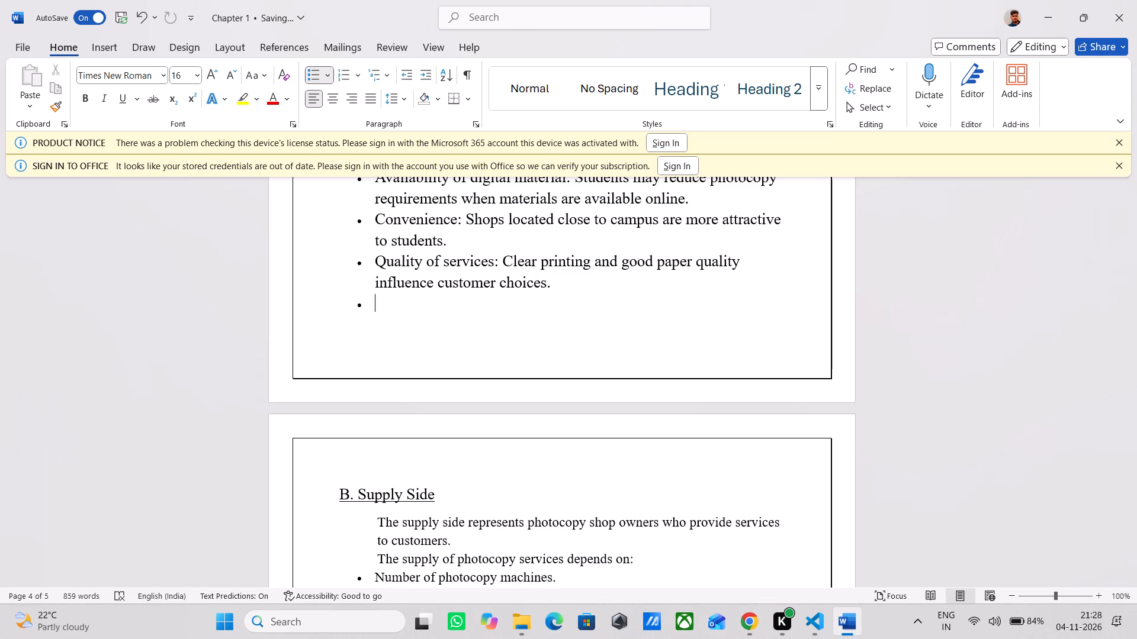
{"action": "key", "text": "BackSpace"}
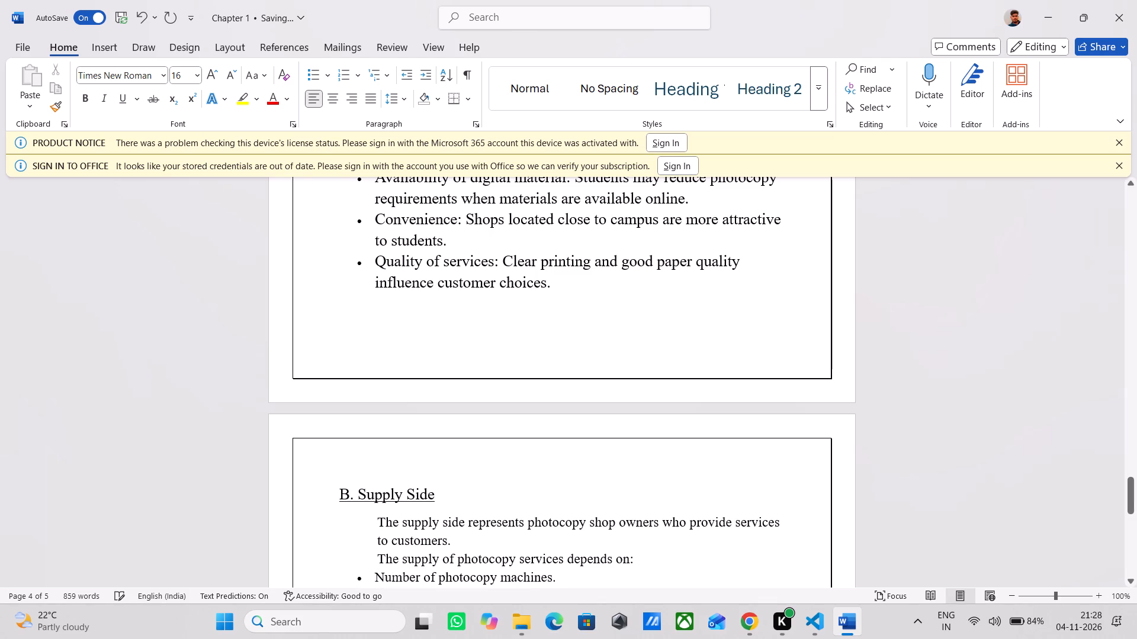
Make the "B. Supply Side" subheading bold.
{"action": "scroll", "coordinate": [540, 369], "scroll_direction": "down", "scroll_amount": 2}
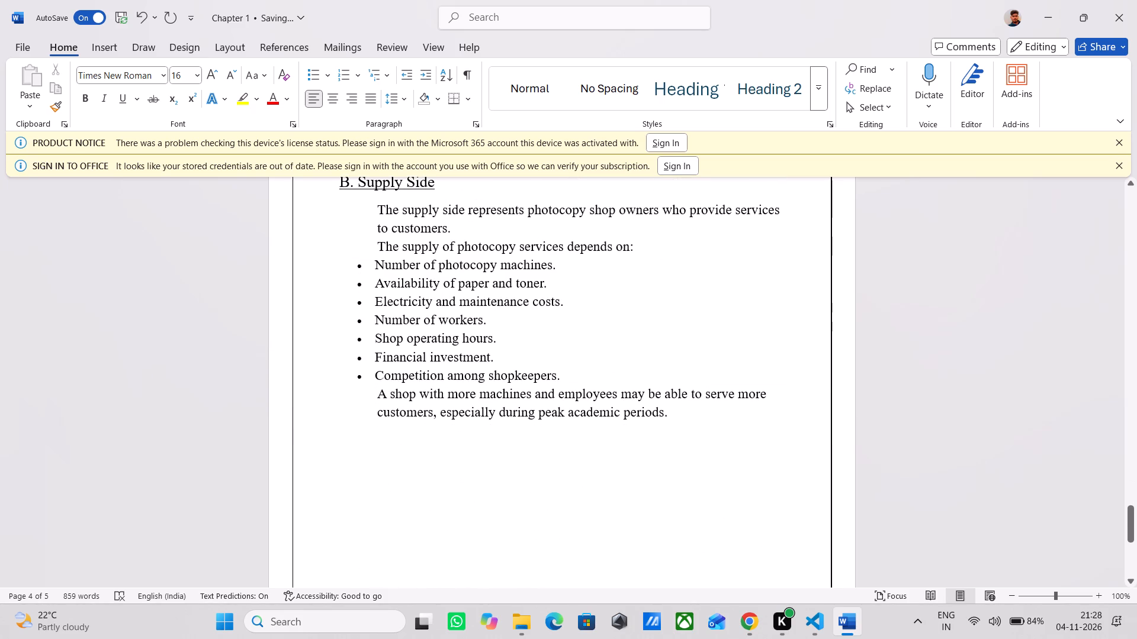
{"action": "scroll", "coordinate": [386, 219], "scroll_direction": "up", "scroll_amount": 1}
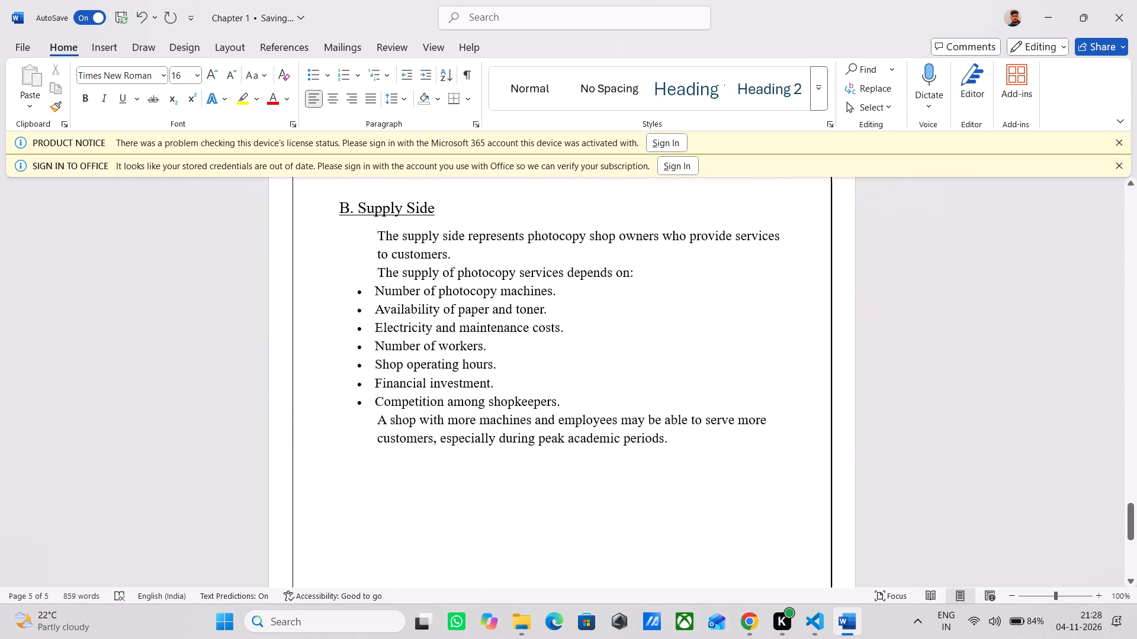
{"action": "left_click_drag", "start_coordinate": [336, 204], "coordinate": [450, 188]}
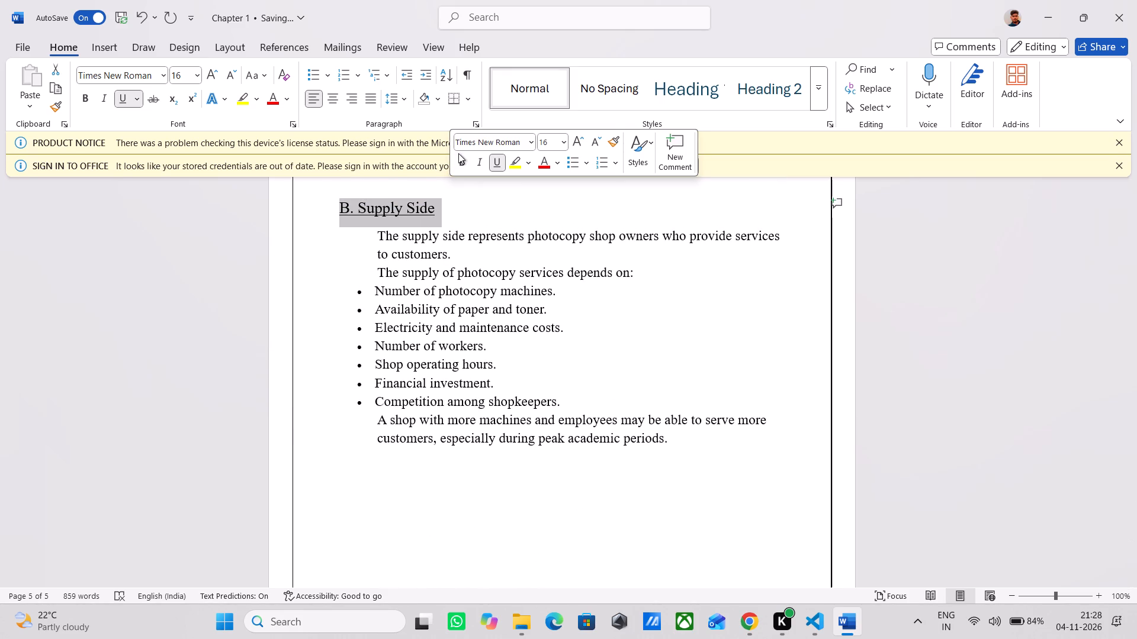
{"action": "left_click", "coordinate": [460, 156]}
{"action": "left_click", "coordinate": [473, 211]}
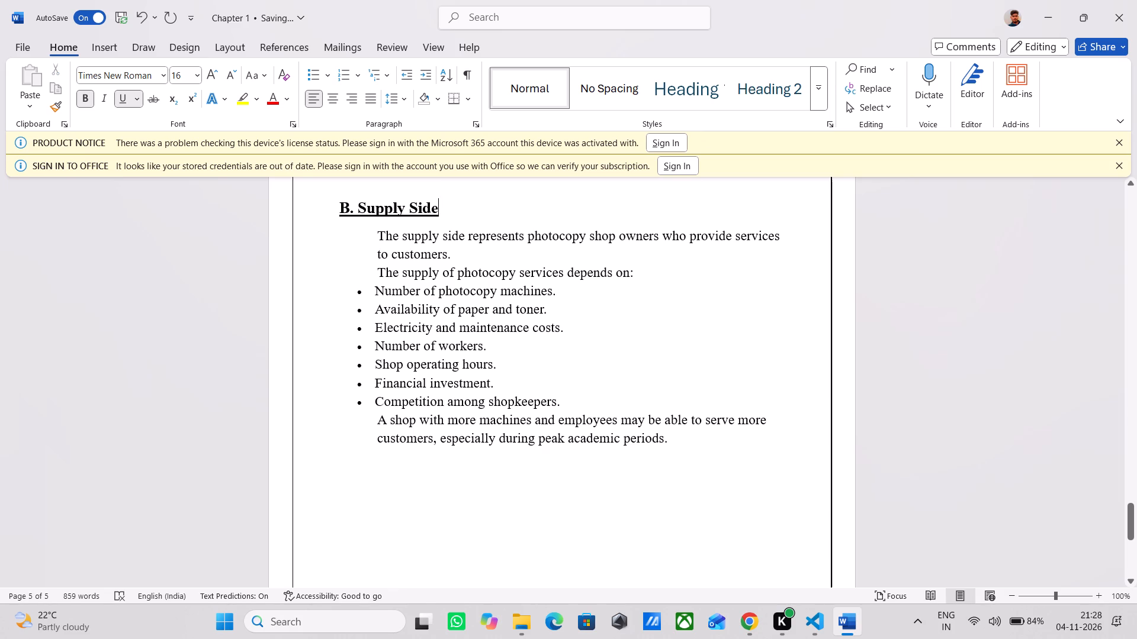
Set all the text under the "B. Supply Side" subheading, including its bulleted list, to 16 pt text size.
{"action": "left_click_drag", "start_coordinate": [379, 234], "coordinate": [615, 454]}
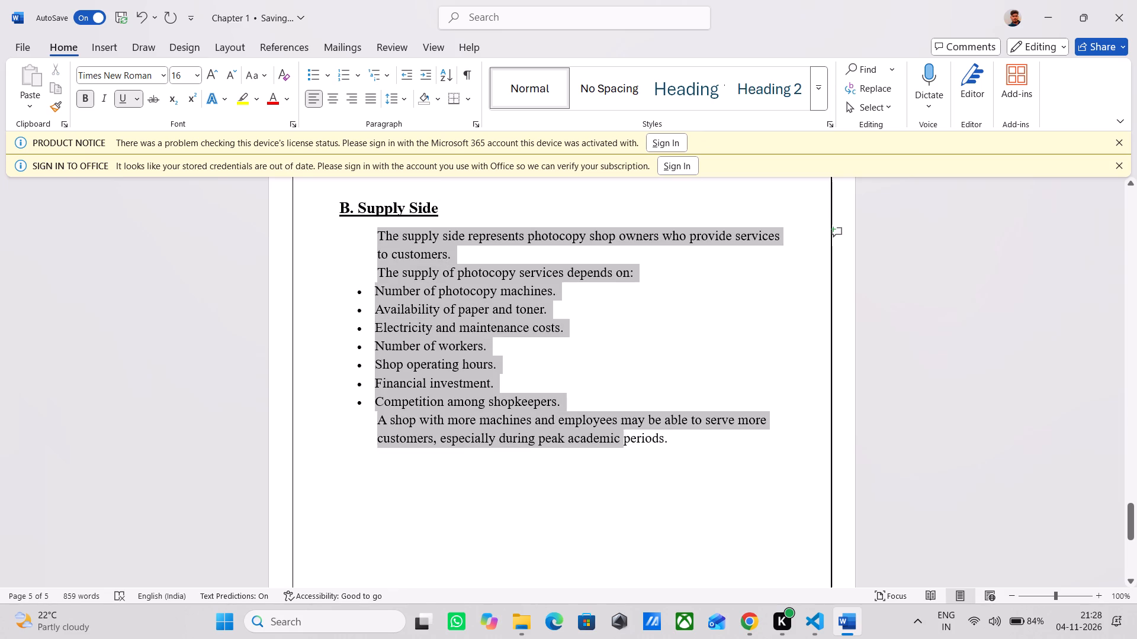
{"action": "left_click_drag", "start_coordinate": [615, 454], "coordinate": [664, 450]}
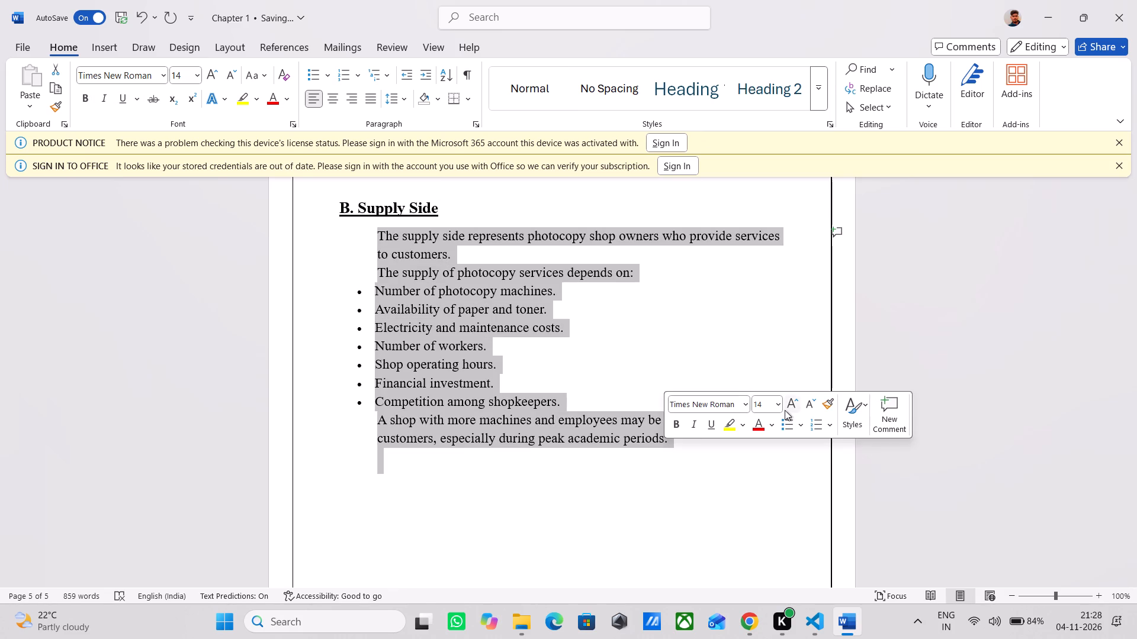
{"action": "left_click", "coordinate": [781, 406]}
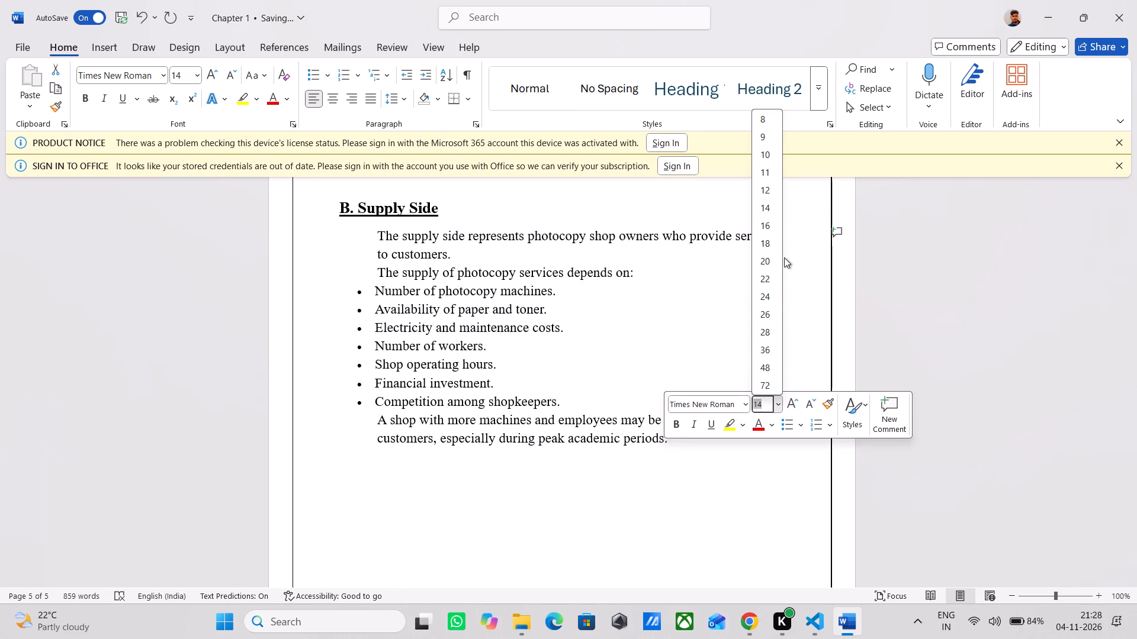
{"action": "left_click", "coordinate": [767, 225]}
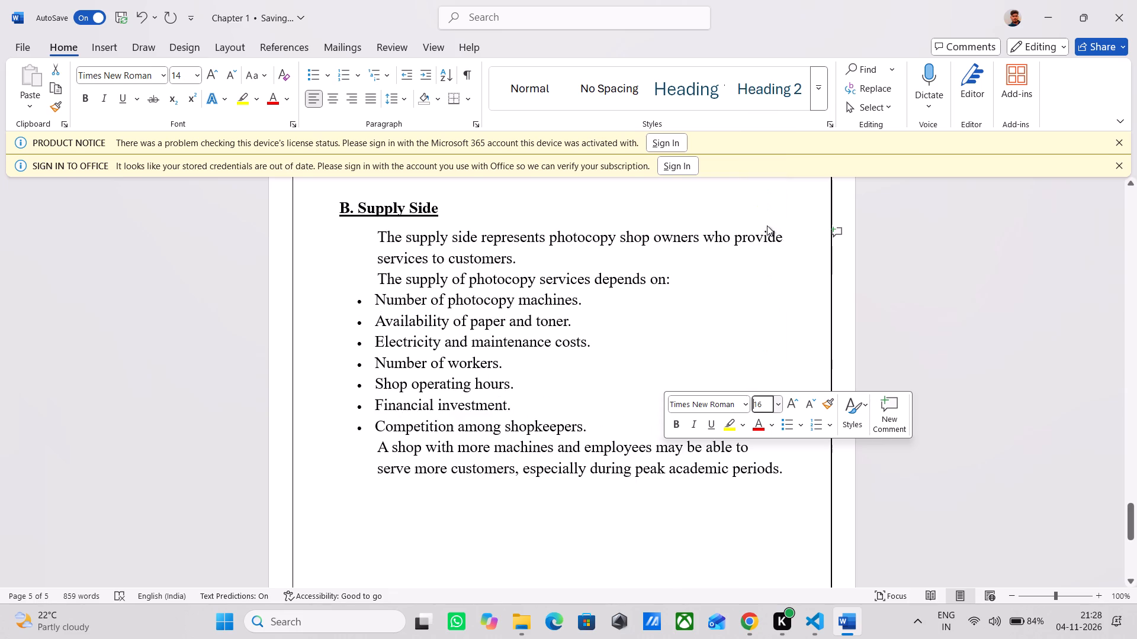
Remove the indent from the two Supply Side paragraphs above the bulleted list, keeping each on its own line below the subheading.
{"action": "left_click", "coordinate": [377, 239]}
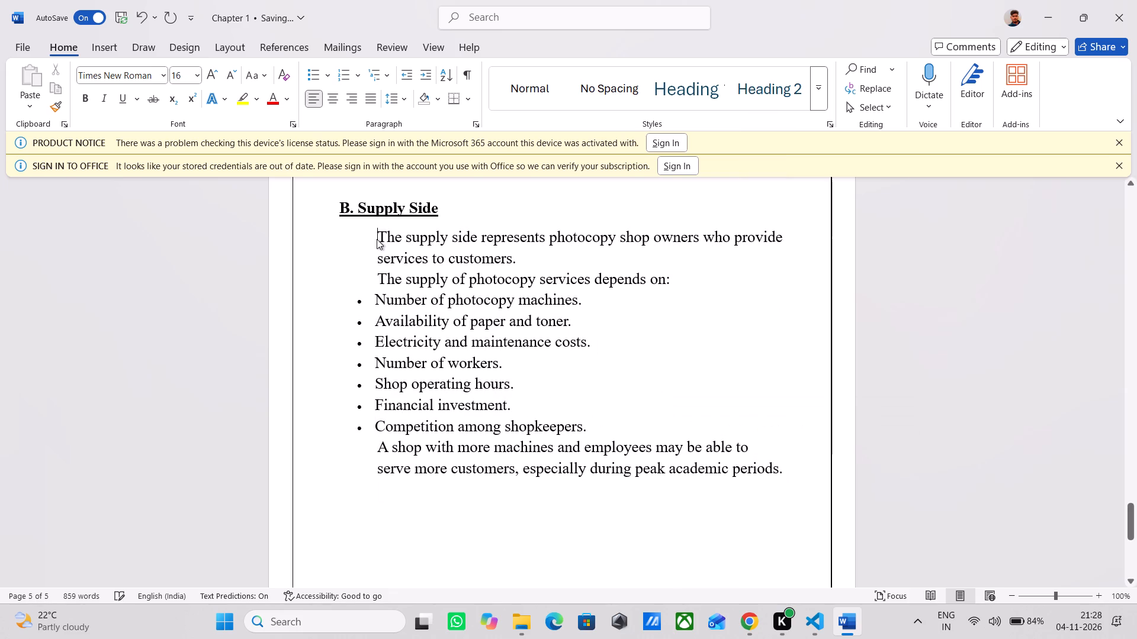
{"action": "key", "text": "BackSpace"}
{"action": "key", "text": "BackSpace"}
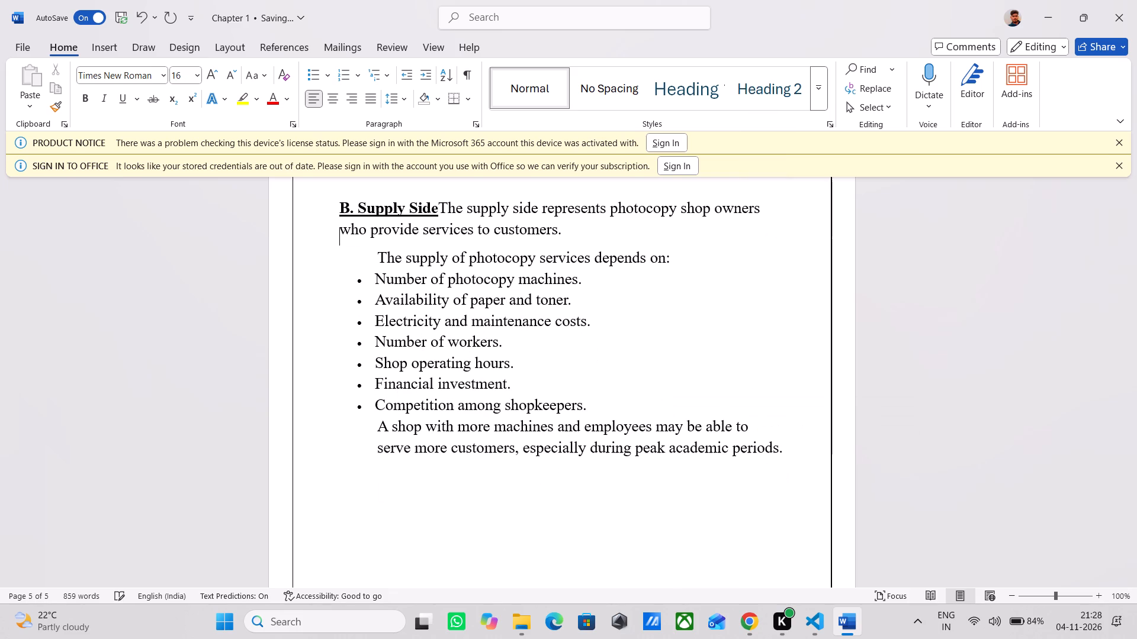
{"action": "key", "text": "Return"}
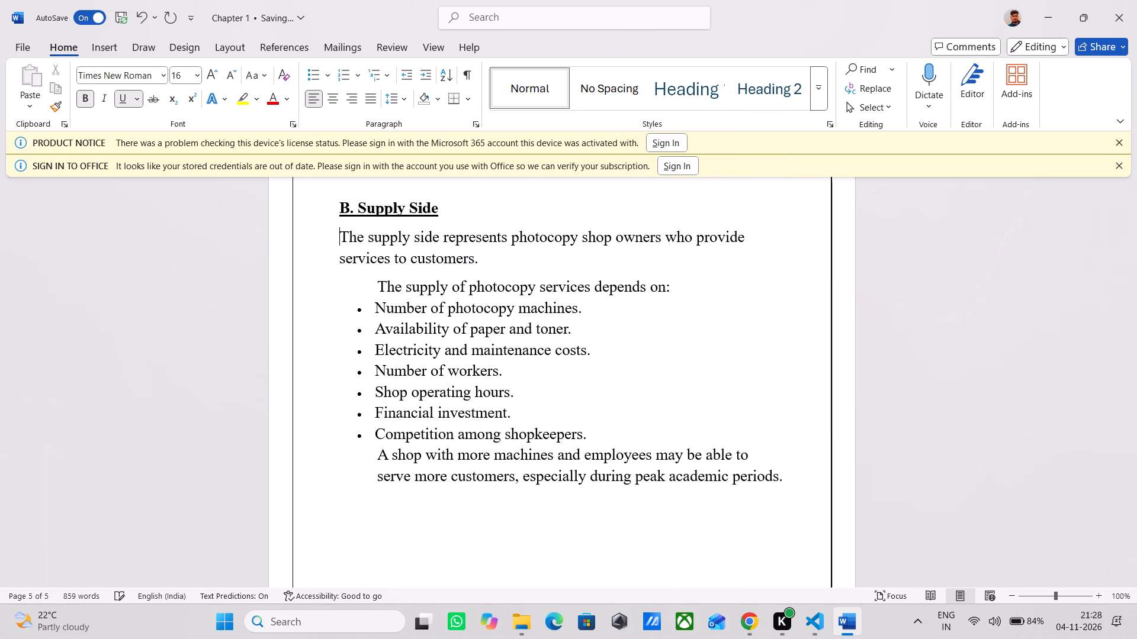
{"action": "left_click", "coordinate": [372, 290]}
{"action": "key", "text": "BackSpace"}
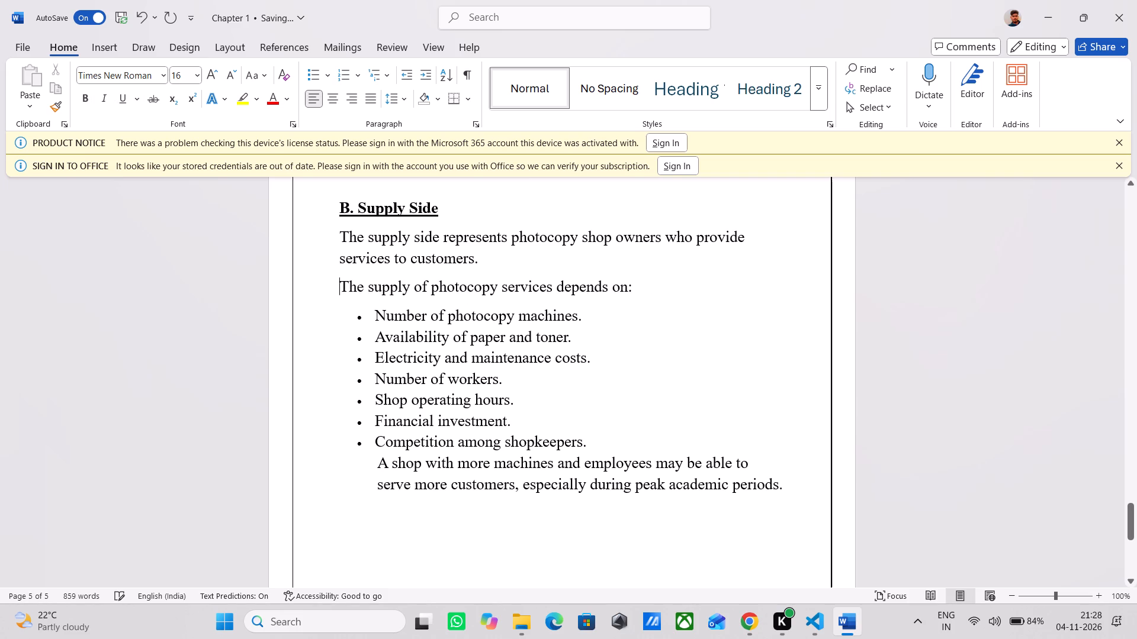
Examine the layout of all the report's pages side by side.
{"action": "scroll", "coordinate": [509, 220], "scroll_direction": "down", "scroll_amount": 3, "text": "ctrl"}
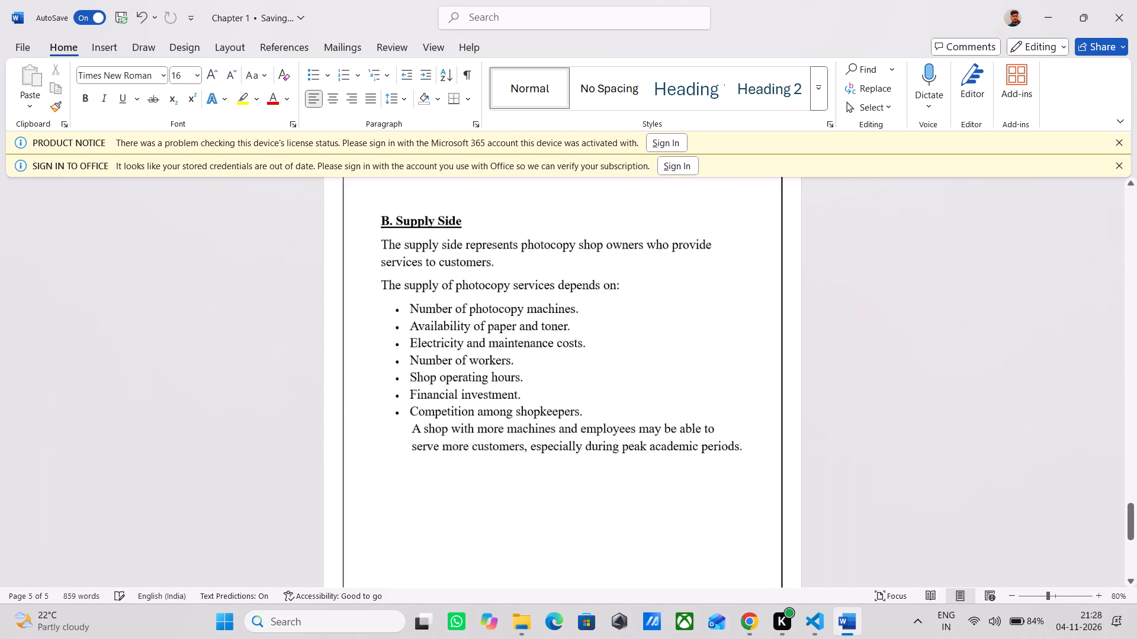
{"action": "scroll", "coordinate": [509, 220], "scroll_direction": "down", "scroll_amount": 5, "text": "ctrl"}
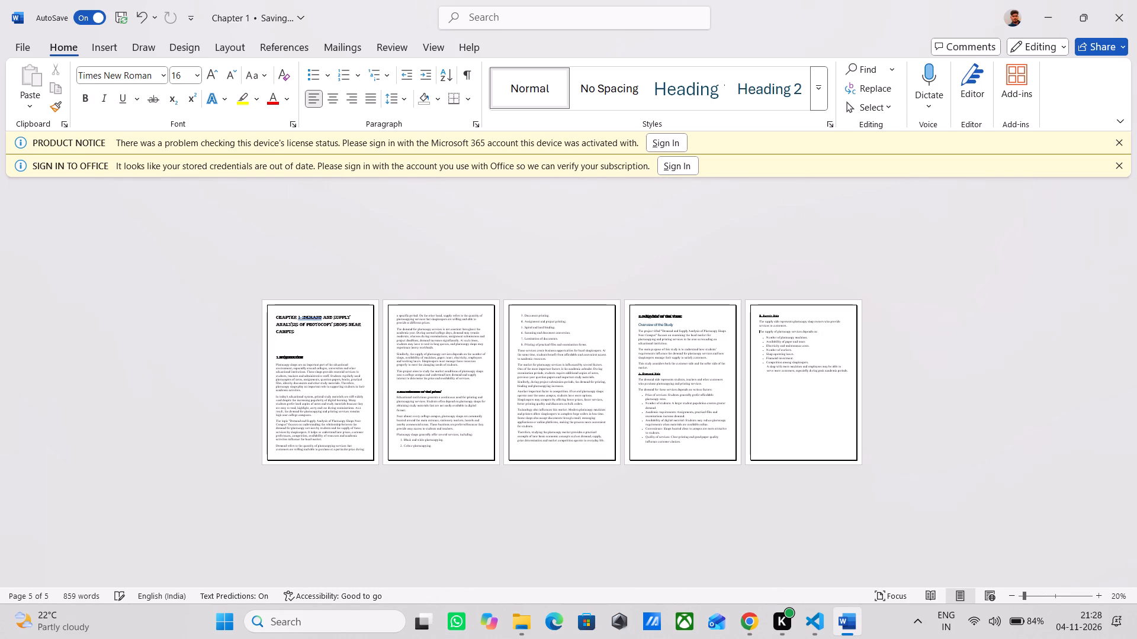
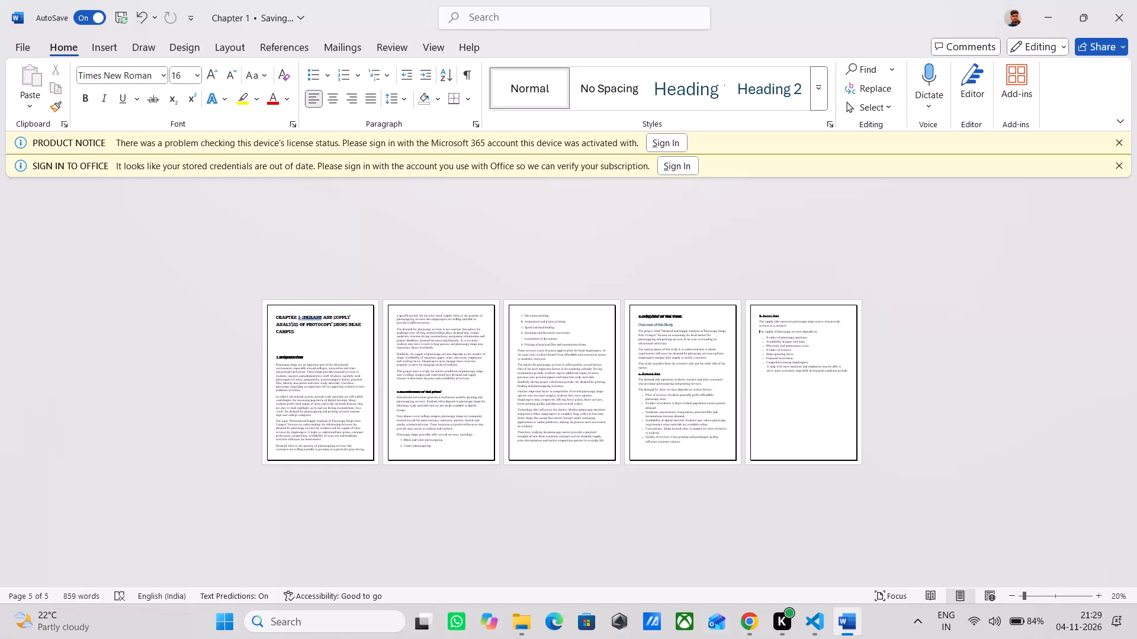
Replace the page 1 title text after "CHAPTER 1 :" with "INTRODUCTION &MARKET ANALYSIS".
{"action": "left_click", "coordinate": [313, 347]}
{"action": "scroll", "coordinate": [394, 322], "scroll_direction": "up", "scroll_amount": 6, "text": "ctrl"}
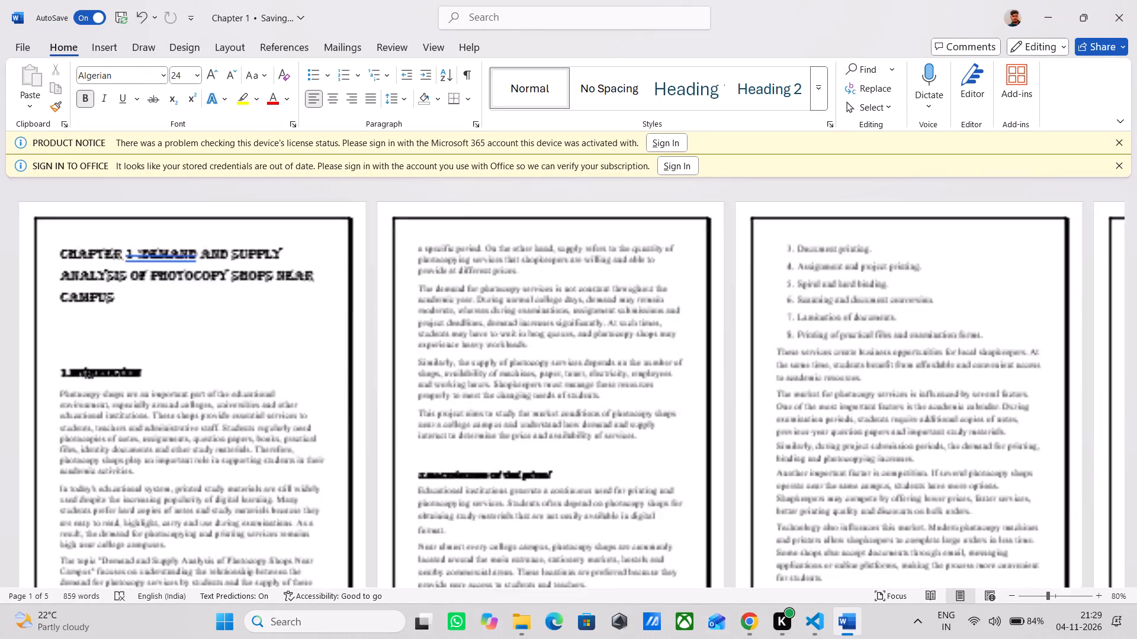
{"action": "scroll", "coordinate": [394, 322], "scroll_direction": "up", "scroll_amount": 1, "text": "ctrl"}
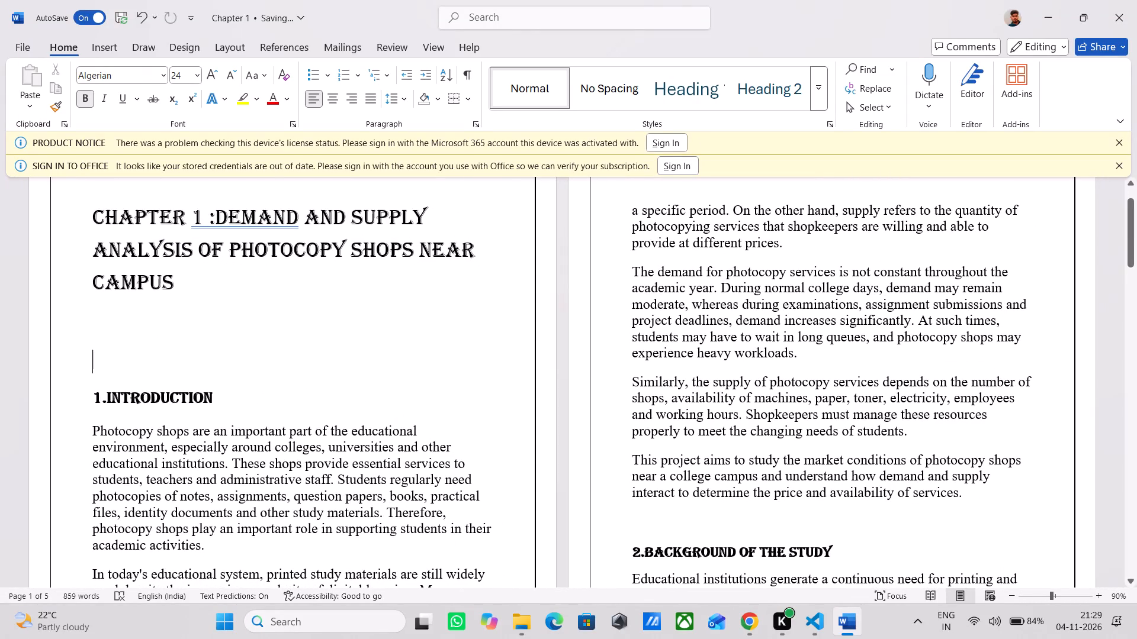
{"action": "left_click", "coordinate": [184, 268]}
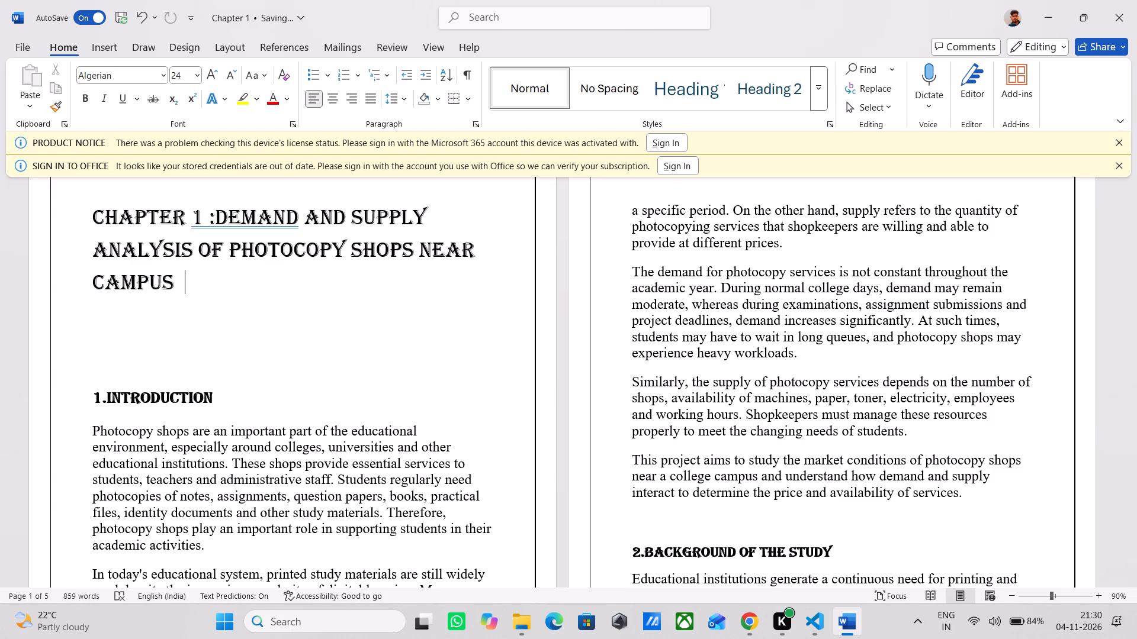
{"action": "key", "text": "BackSpace"}
{"action": "key", "text": "BackSpace"}
{"action": "key", "text": "BackSpace"}
{"action": "key", "text": "BackSpace"}
{"action": "key", "text": "BackSpace"}
{"action": "key", "text": "BackSpace"}
{"action": "key", "text": "BackSpace"}
{"action": "key", "text": "BackSpace"}
{"action": "key", "text": "BackSpace"}
{"action": "key", "text": "BackSpace"}
{"action": "key", "text": "BackSpace"}
{"action": "key", "text": "BackSpace"}
{"action": "key", "text": "BackSpace"}
{"action": "key", "text": "BackSpace"}
{"action": "key", "text": "BackSpace"}
{"action": "key", "text": "BackSpace"}
{"action": "key", "text": "BackSpace"}
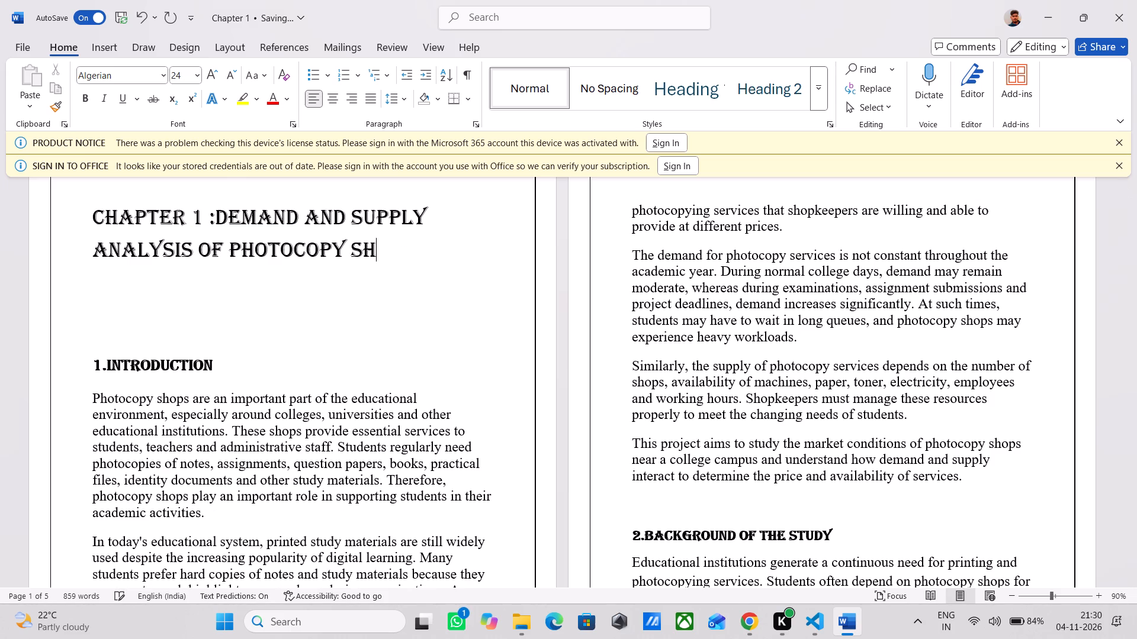
{"action": "key", "text": "BackSpace"}
{"action": "key", "text": "BackSpace"}
{"action": "key", "text": "BackSpace"}
{"action": "key", "text": "BackSpace"}
{"action": "key", "text": "BackSpace"}
{"action": "key", "text": "BackSpace"}
{"action": "key", "text": "BackSpace"}
{"action": "key", "text": "BackSpace"}
{"action": "key", "text": "BackSpace"}
{"action": "key", "text": "BackSpace"}
{"action": "key", "text": "BackSpace"}
{"action": "key", "text": "BackSpace"}
{"action": "key", "text": "BackSpace"}
{"action": "key", "text": "BackSpace"}
{"action": "key", "text": "BackSpace"}
{"action": "key", "text": "BackSpace"}
{"action": "key", "text": "BackSpace"}
{"action": "key", "text": "BackSpace"}
{"action": "key", "text": "BackSpace"}
{"action": "key", "text": "BackSpace"}
{"action": "key", "text": "BackSpace"}
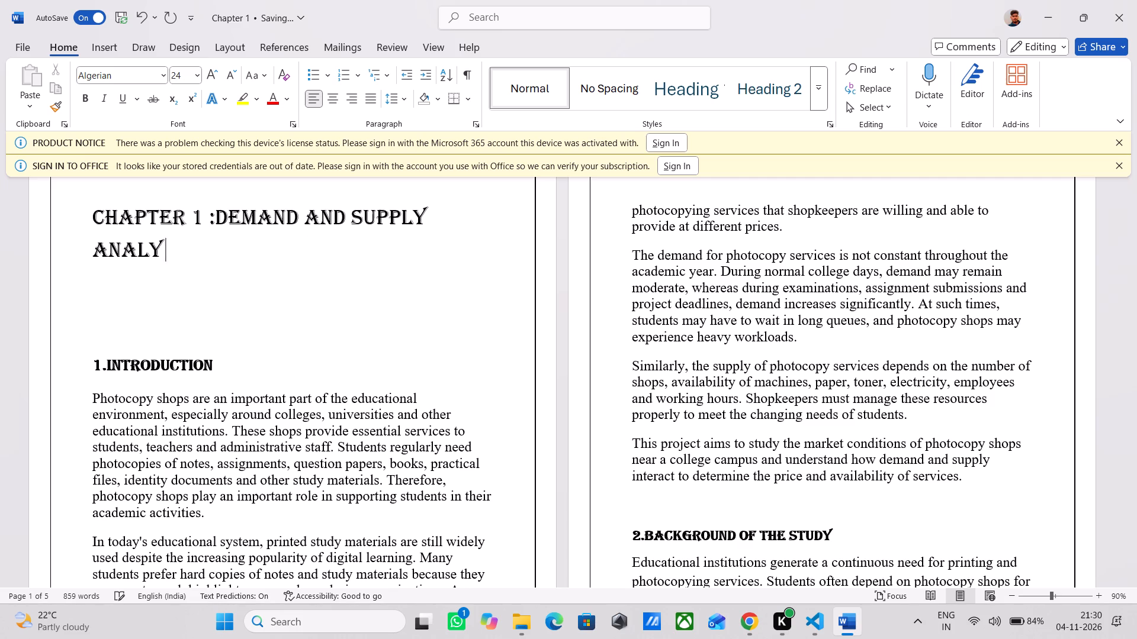
{"action": "key", "text": "BackSpace"}
{"action": "key", "text": "BackSpace"}
{"action": "key", "text": "BackSpace"}
{"action": "key", "text": "BackSpace"}
{"action": "key", "text": "BackSpace"}
{"action": "key", "text": "BackSpace"}
{"action": "key", "text": "BackSpace"}
{"action": "key", "text": "BackSpace"}
{"action": "key", "text": "BackSpace"}
{"action": "key", "text": "BackSpace"}
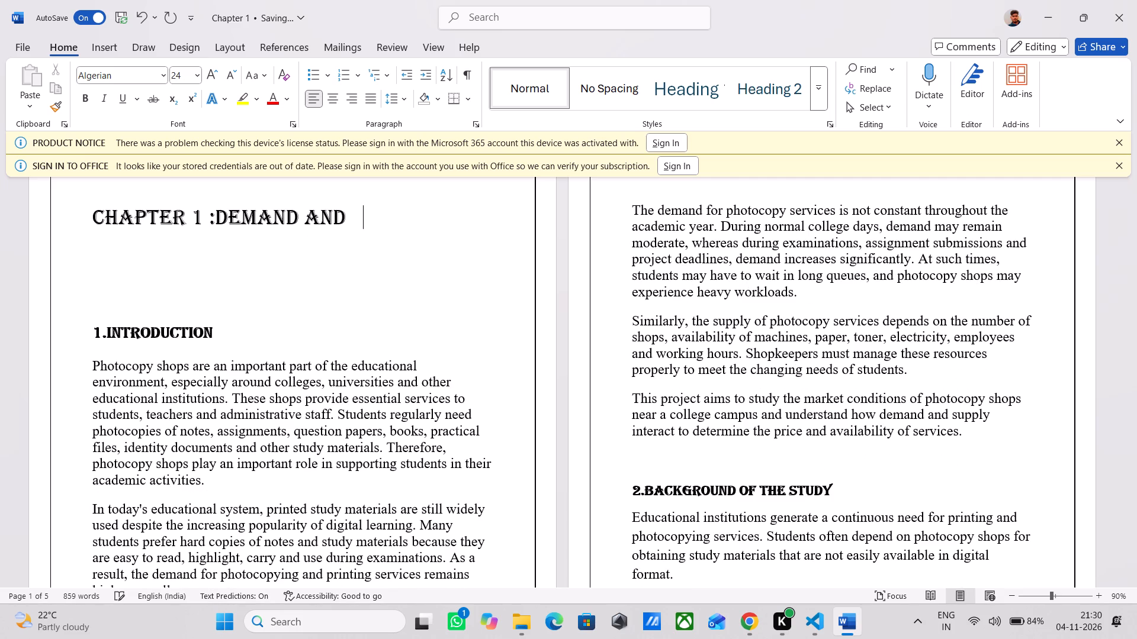
{"action": "key", "text": "BackSpace"}
{"action": "key", "text": "BackSpace"}
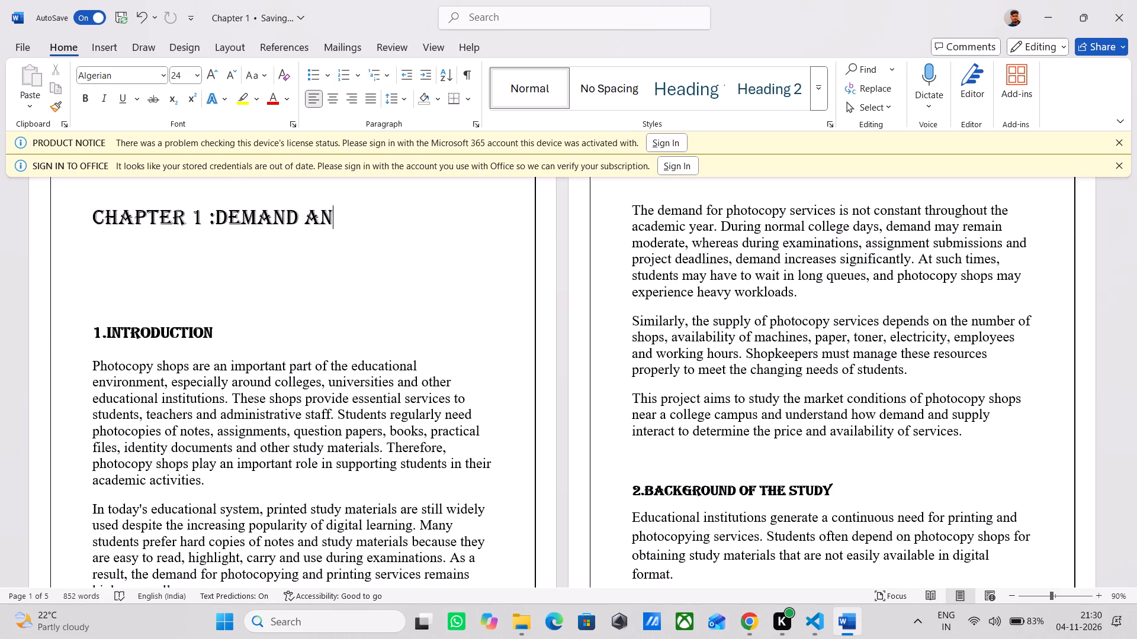
{"action": "key", "text": "BackSpace"}
{"action": "key", "text": "BackSpace"}
{"action": "key", "text": "BackSpace"}
{"action": "key", "text": "BackSpace"}
{"action": "key", "text": "BackSpace"}
{"action": "key", "text": "BackSpace"}
{"action": "key", "text": "BackSpace"}
{"action": "key", "text": "BackSpace"}
{"action": "key", "text": "BackSpace"}
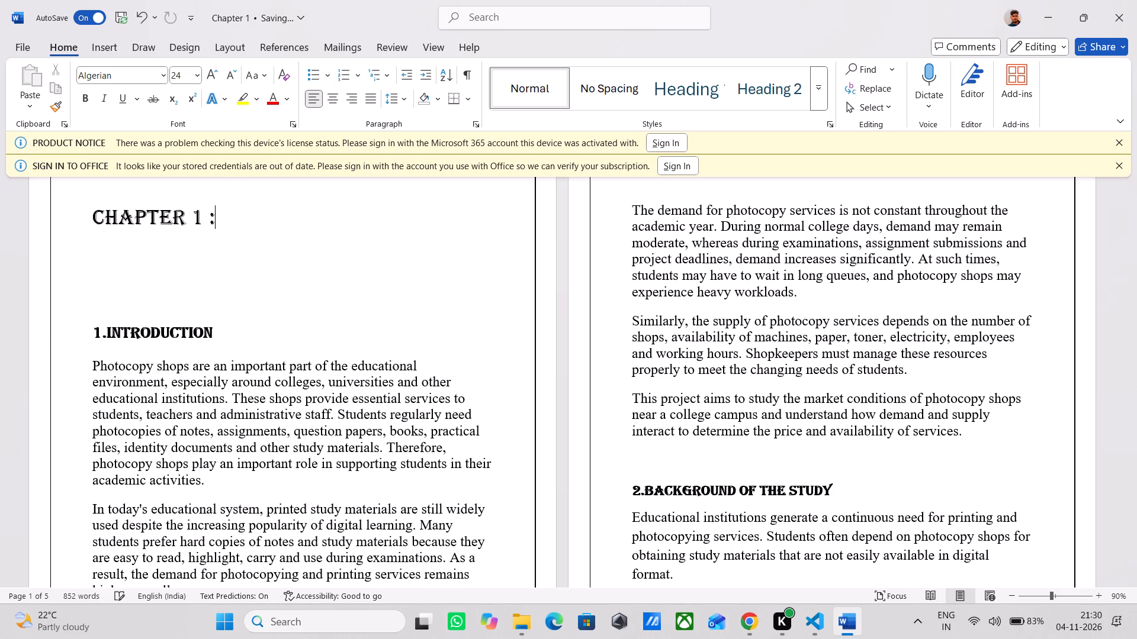
{"action": "type", "text": "int"}
{"action": "type", "text": "roduction"}
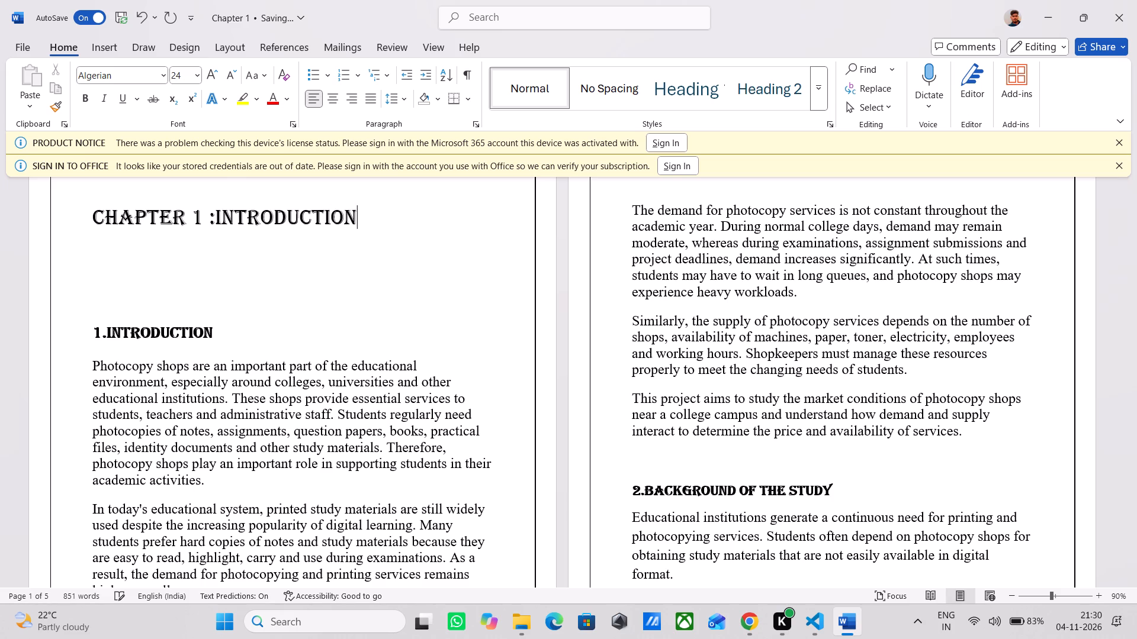
{"action": "key", "text": "space"}
{"action": "key", "text": "shift+ampersand"}
{"action": "type", "text": "market"}
{"action": "key", "text": "space"}
{"action": "type", "text": "ana"}
{"action": "type", "text": "lysis"}
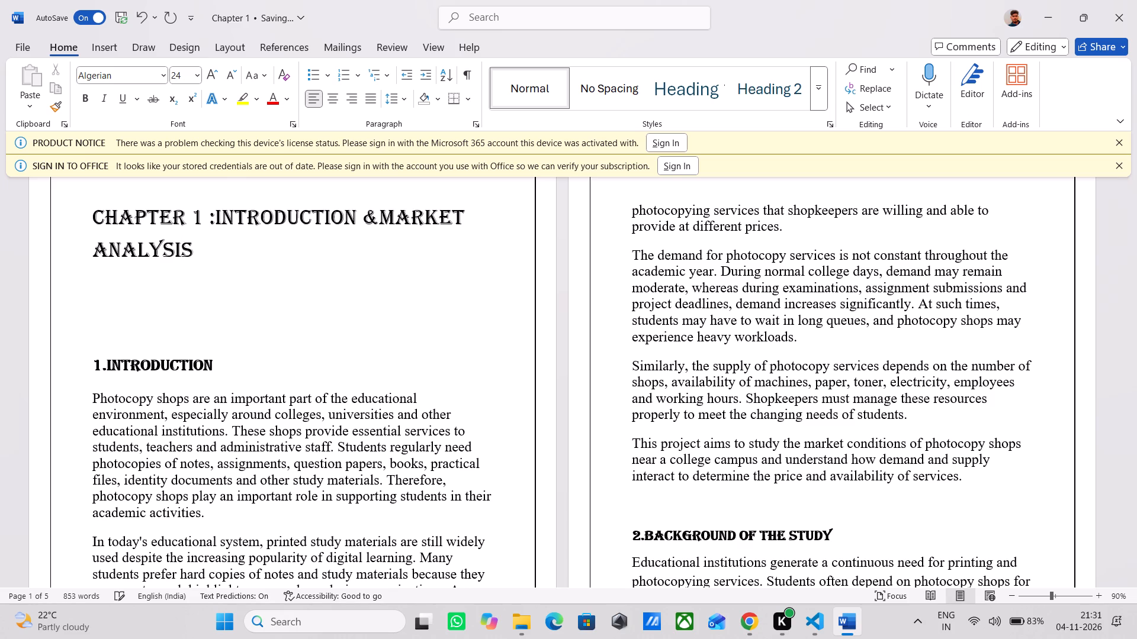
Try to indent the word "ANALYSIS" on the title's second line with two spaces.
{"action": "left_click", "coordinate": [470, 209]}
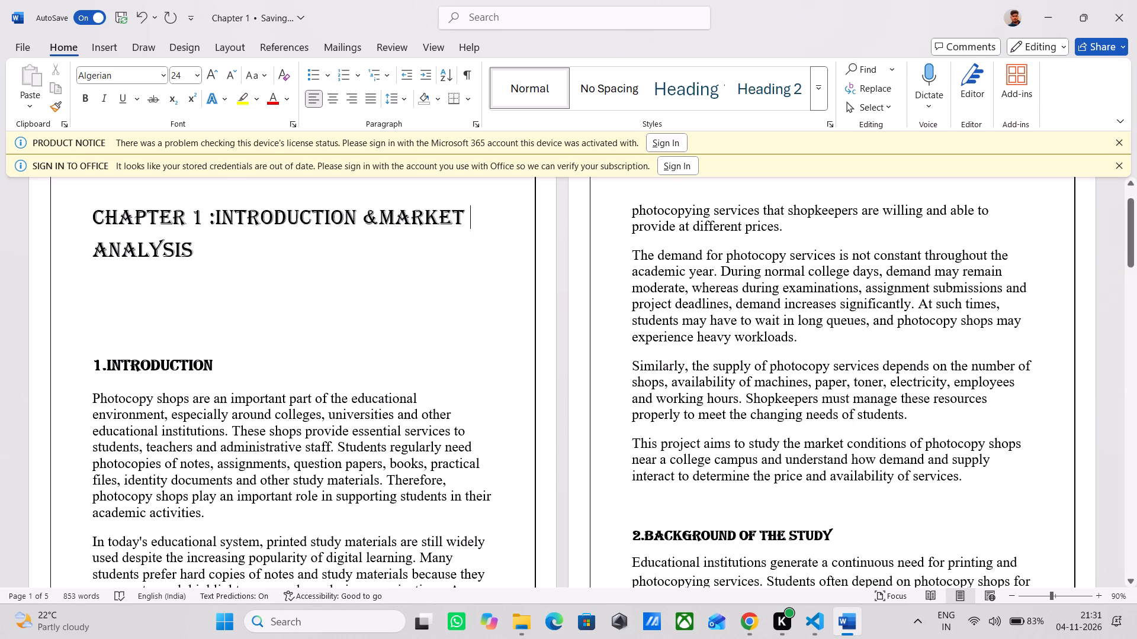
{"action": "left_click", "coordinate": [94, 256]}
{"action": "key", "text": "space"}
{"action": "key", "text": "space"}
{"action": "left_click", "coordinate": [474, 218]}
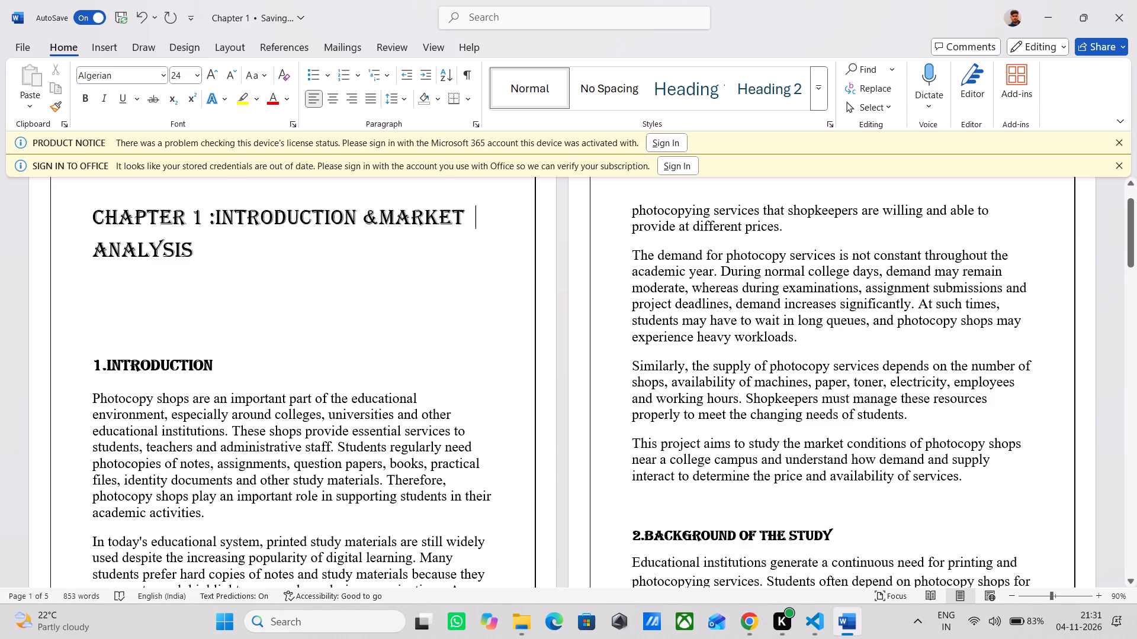
Replace "ANALYSIS" in the title with "OVERVIEW" on its own new line, spaced in to sit roughly centred beneath the first line.
{"action": "left_click", "coordinate": [192, 254]}
{"action": "key", "text": "BackSpace"}
{"action": "key", "text": "BackSpace"}
{"action": "key", "text": "BackSpace"}
{"action": "key", "text": "BackSpace"}
{"action": "key", "text": "BackSpace"}
{"action": "key", "text": "BackSpace"}
{"action": "key", "text": "BackSpace"}
{"action": "key", "text": "BackSpace"}
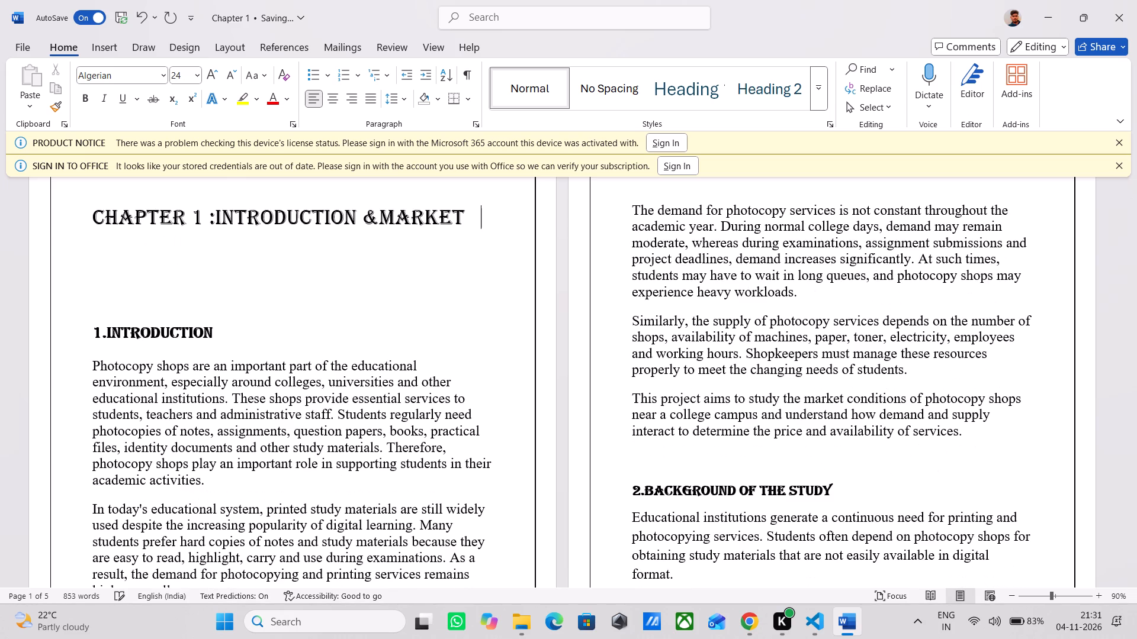
{"action": "key", "text": "Return"}
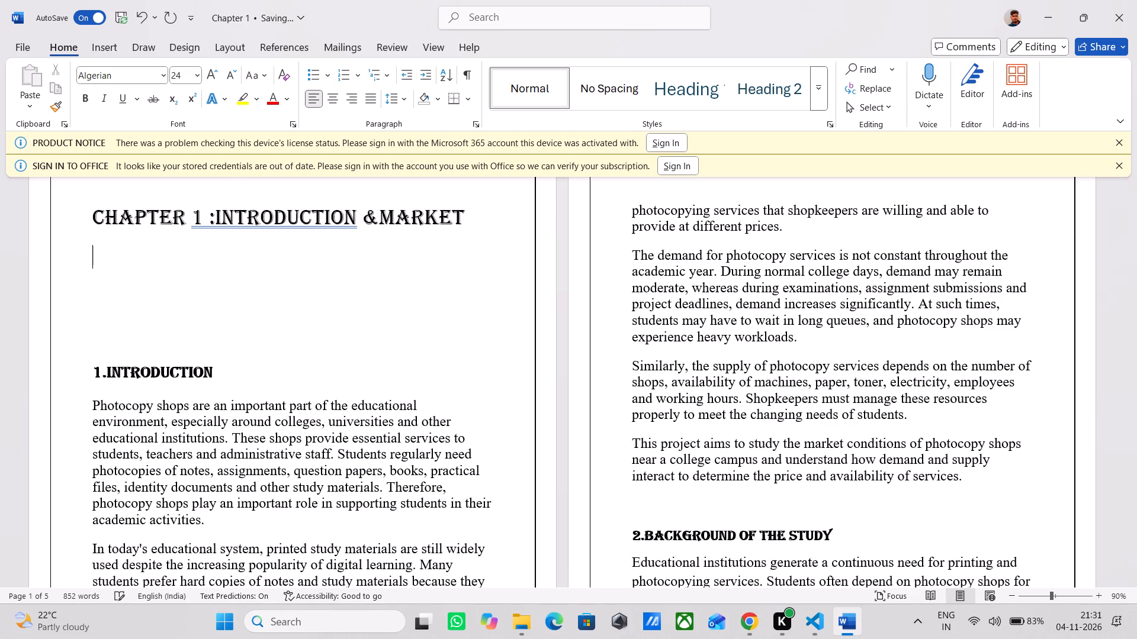
{"action": "key", "text": "space"}
{"action": "key", "text": "space"}
{"action": "key", "text": "space"}
{"action": "key", "text": "space"}
{"action": "key", "text": "space"}
{"action": "key", "text": "space"}
{"action": "key", "text": "space"}
{"action": "key", "text": "space"}
{"action": "key", "text": "space"}
{"action": "key", "text": "space"}
{"action": "key", "text": "space"}
{"action": "key", "text": "space"}
{"action": "key", "text": "space"}
{"action": "key", "text": "space"}
{"action": "key", "text": "space"}
{"action": "key", "text": "space"}
{"action": "key", "text": "space"}
{"action": "key", "text": "space"}
{"action": "key", "text": "space"}
{"action": "key", "text": "BackSpace"}
{"action": "key", "text": "BackSpace"}
{"action": "type", "text": "over"}
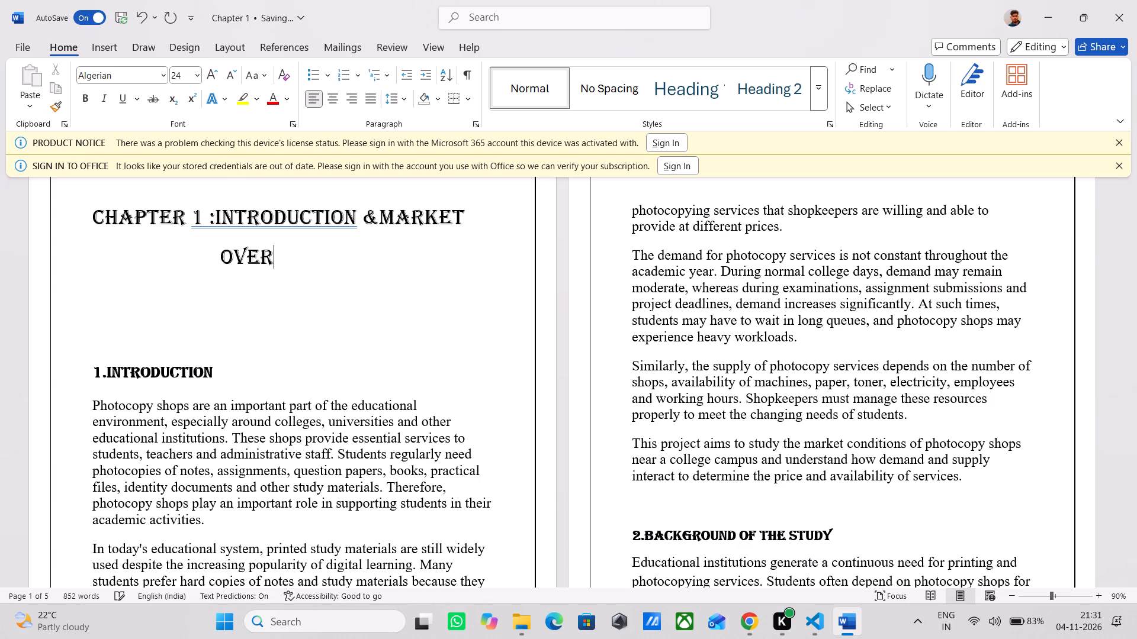
{"action": "type", "text": "view"}
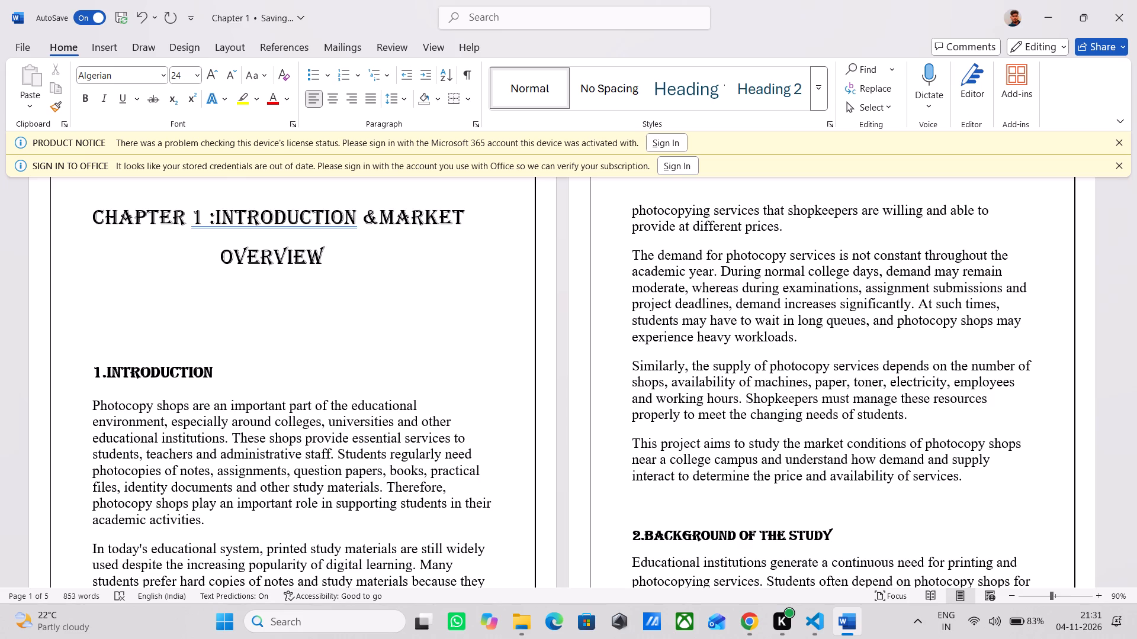
{"action": "left_click", "coordinate": [216, 259]}
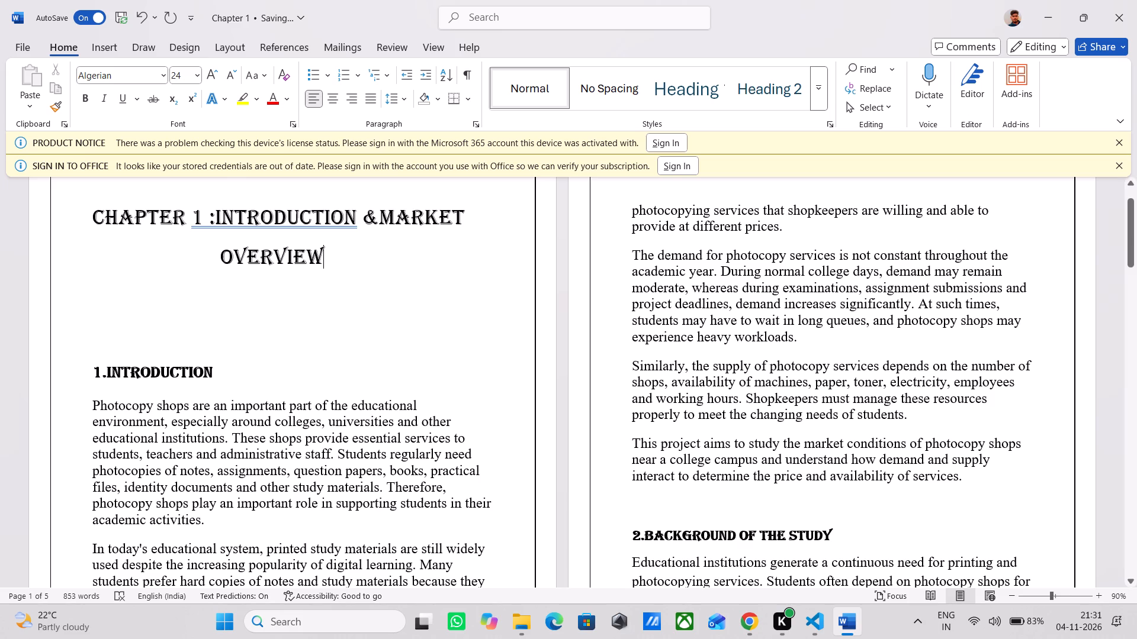
{"action": "key", "text": "BackSpace"}
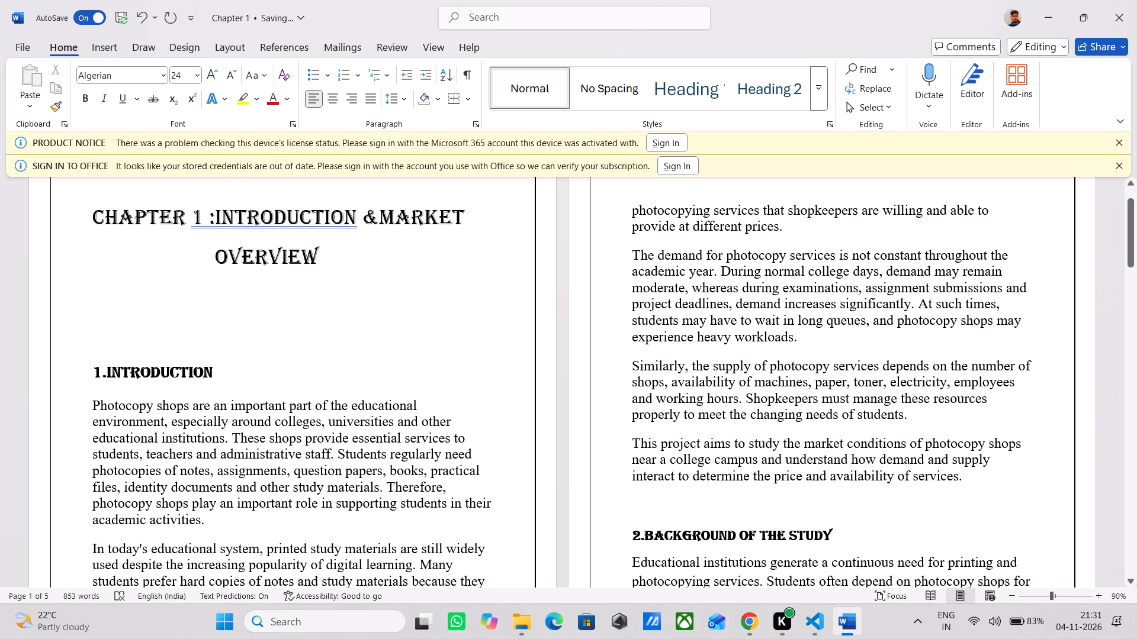
Make both lines of the chapter title, "CHAPTER 1 :INTRODUCTION &MARKET OVERVIEW", bold.
{"action": "left_click_drag", "start_coordinate": [92, 212], "coordinate": [160, 233]}
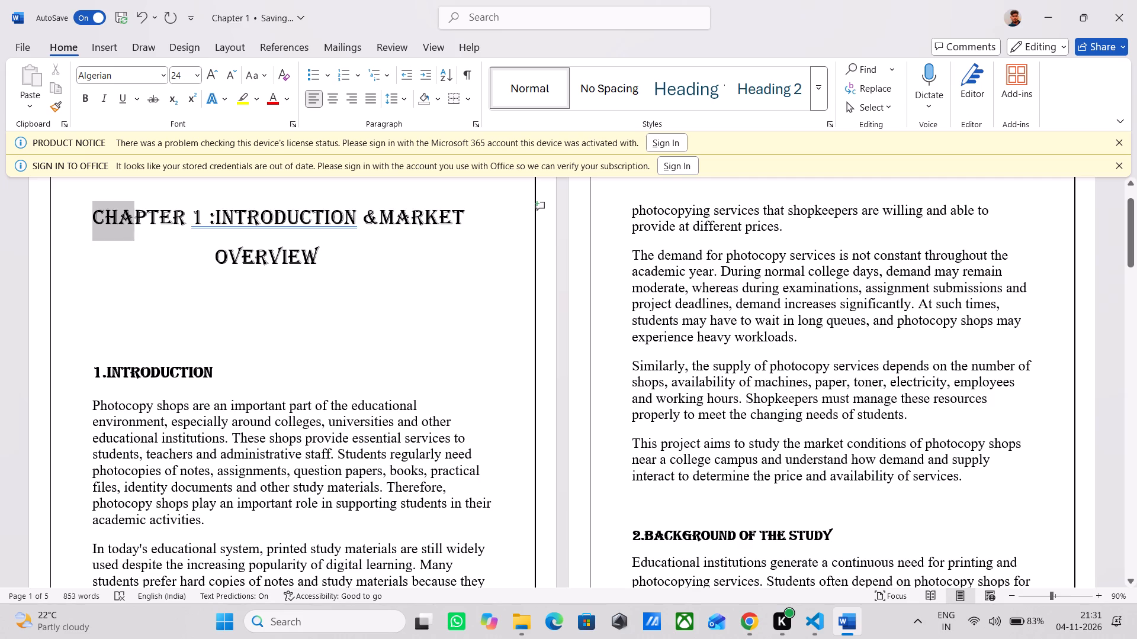
{"action": "left_click_drag", "start_coordinate": [160, 233], "coordinate": [341, 277]}
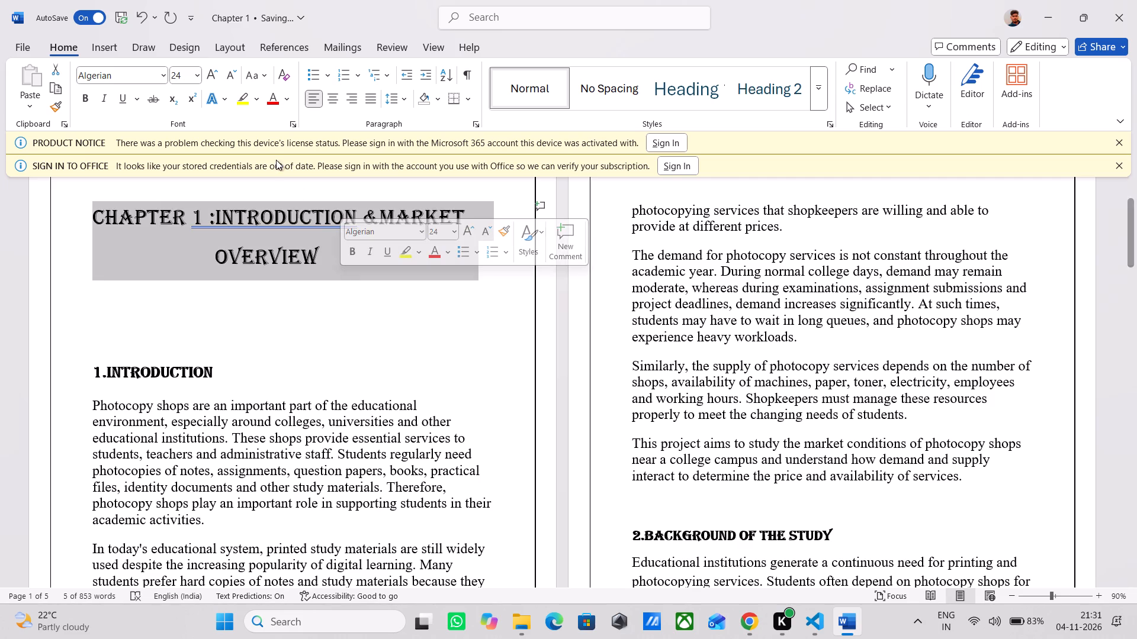
{"action": "left_click", "coordinate": [79, 96]}
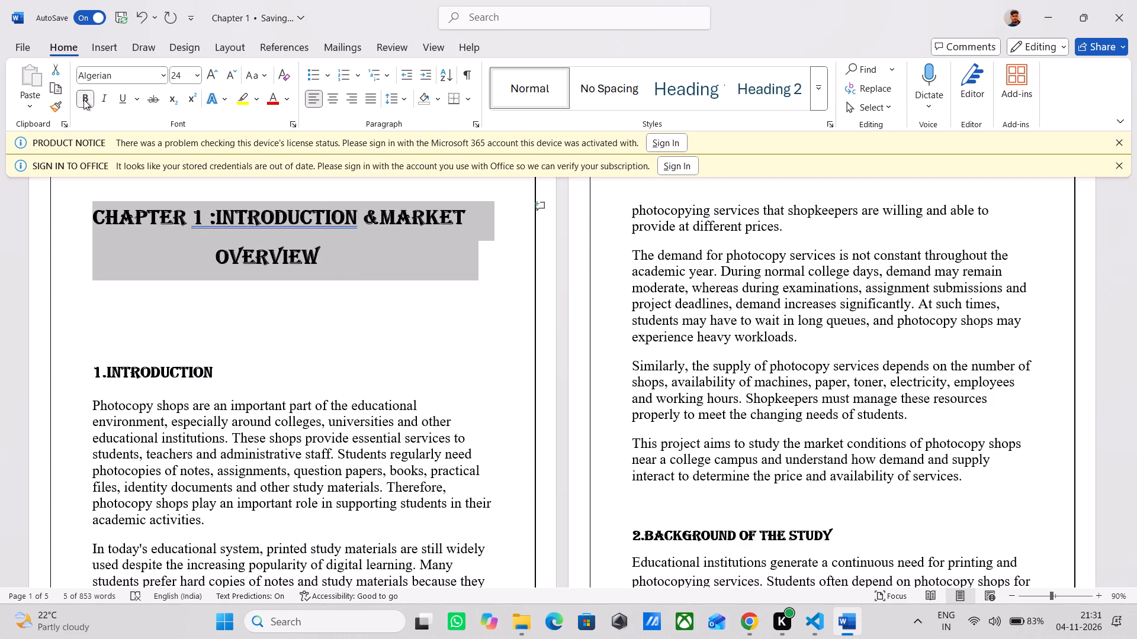
{"action": "left_click", "coordinate": [256, 272]}
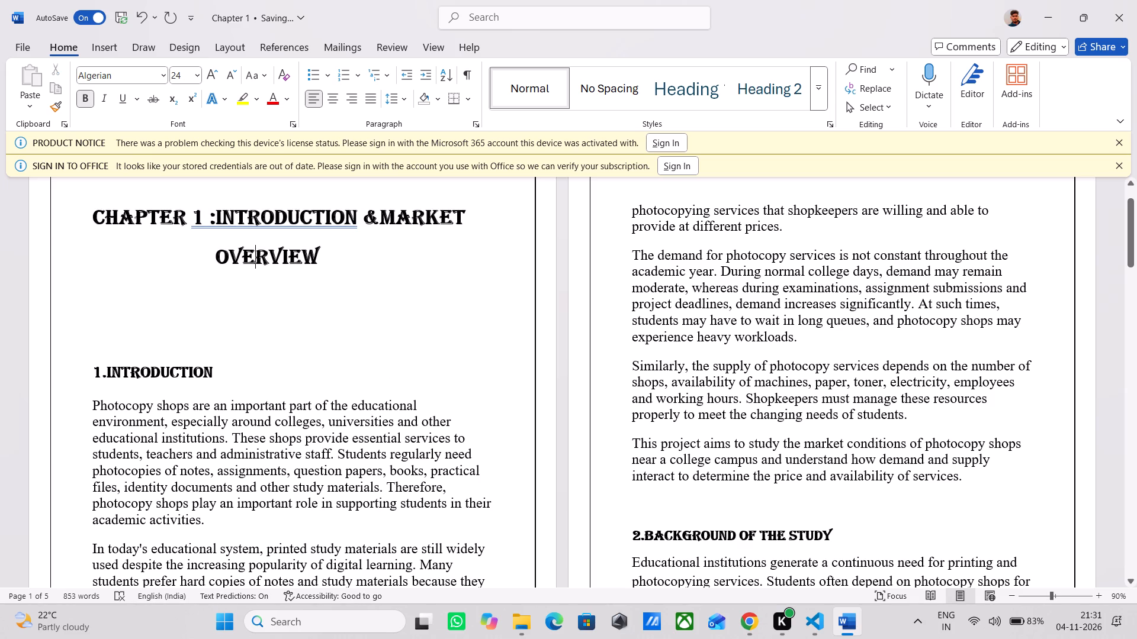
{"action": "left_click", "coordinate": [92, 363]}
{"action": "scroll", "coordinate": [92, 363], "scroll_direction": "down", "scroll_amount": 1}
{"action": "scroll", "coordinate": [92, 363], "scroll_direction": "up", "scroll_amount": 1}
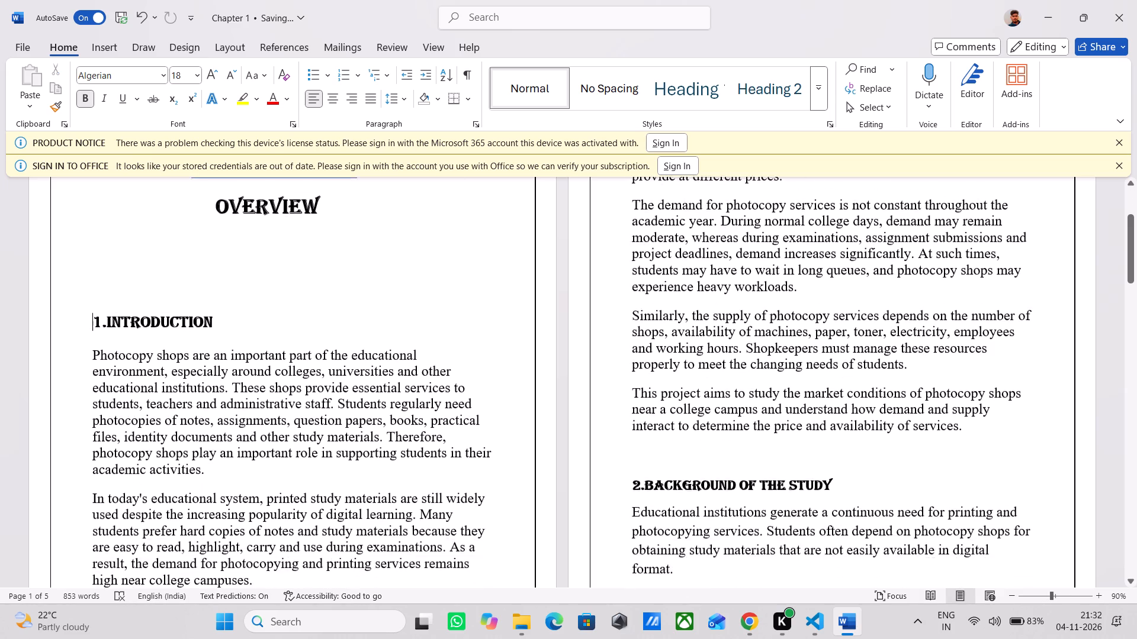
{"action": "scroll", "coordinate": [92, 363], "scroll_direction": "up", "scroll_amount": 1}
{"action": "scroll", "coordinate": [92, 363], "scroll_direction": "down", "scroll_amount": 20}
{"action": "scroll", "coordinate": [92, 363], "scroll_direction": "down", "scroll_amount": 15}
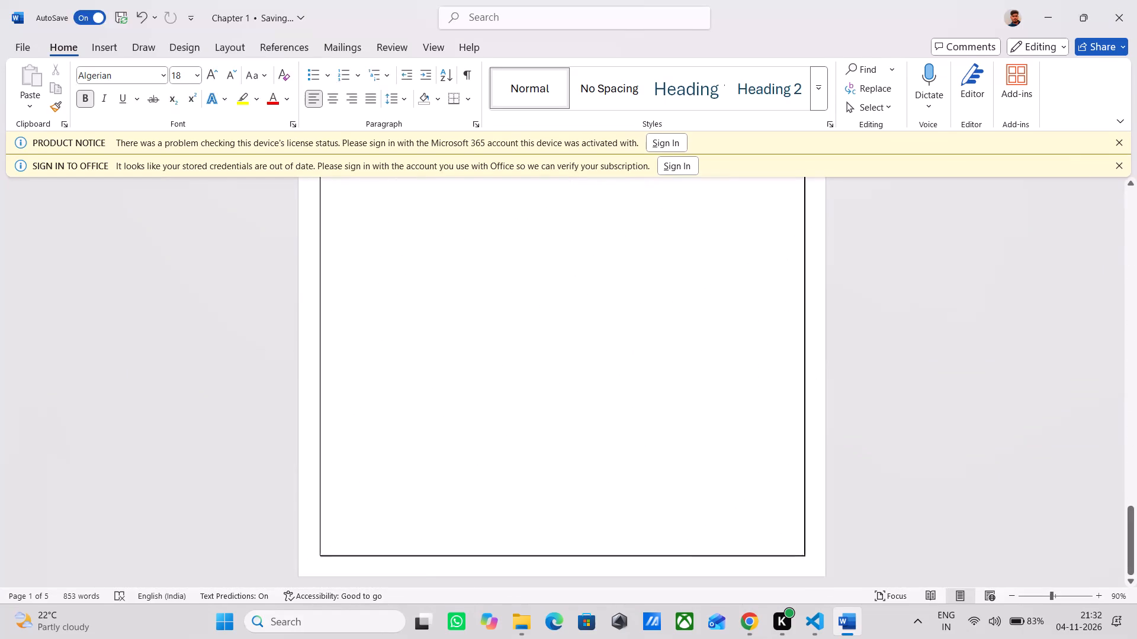
Close the Chapter 1 document, relaunch Word and reopen Chapter 1 from the recent files.
{"action": "scroll", "coordinate": [92, 363], "scroll_direction": "up", "scroll_amount": 11}
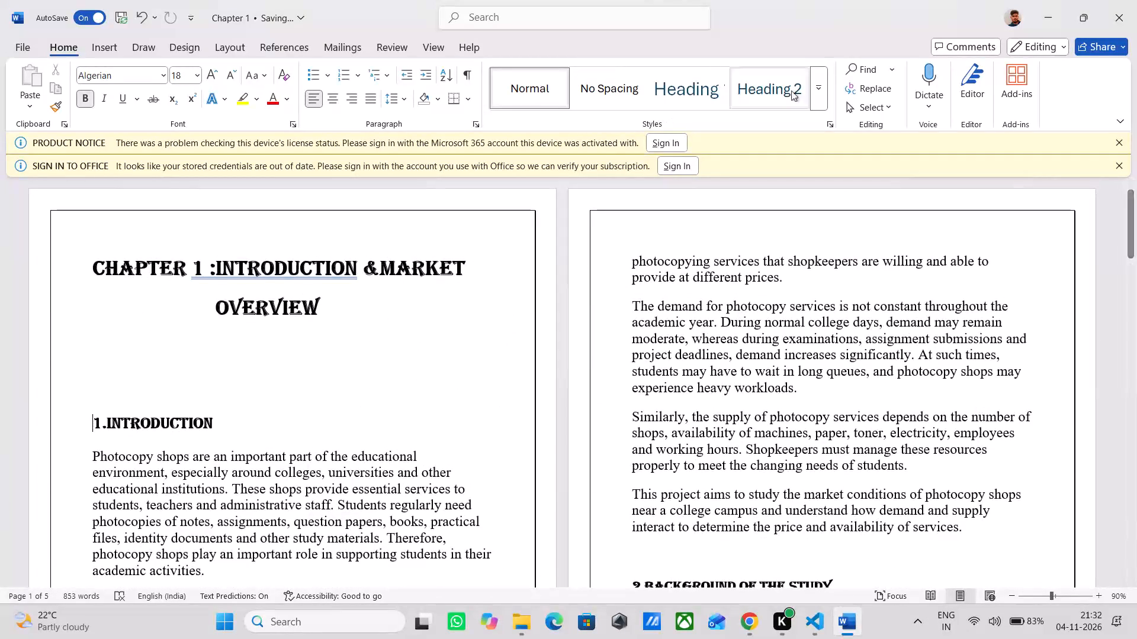
{"action": "left_click", "coordinate": [1119, 12]}
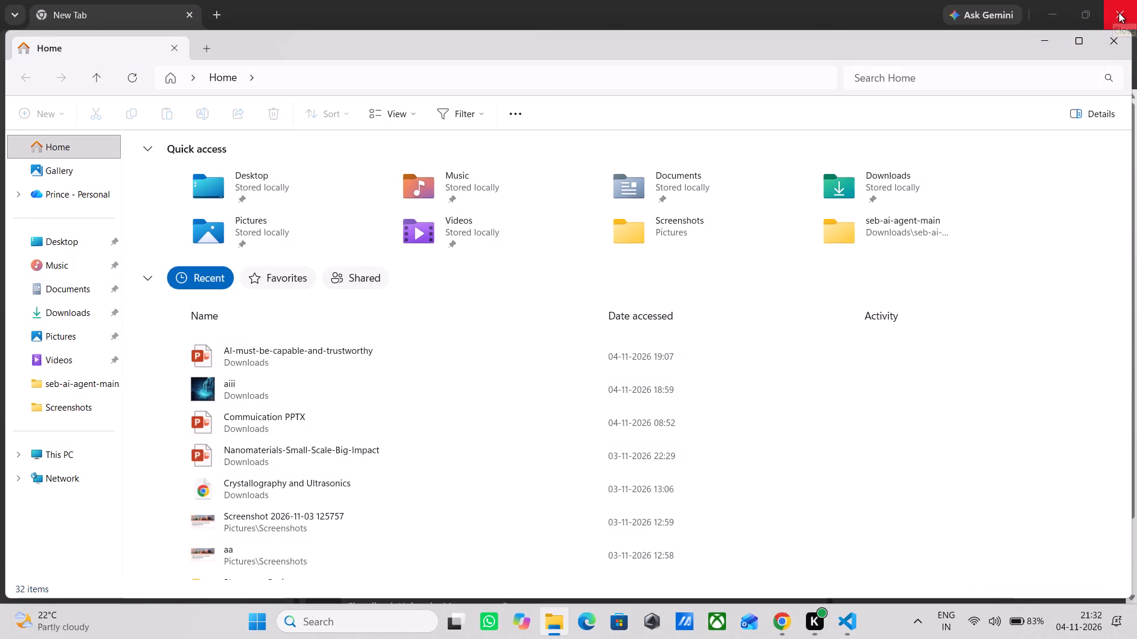
{"action": "left_click", "coordinate": [247, 622]}
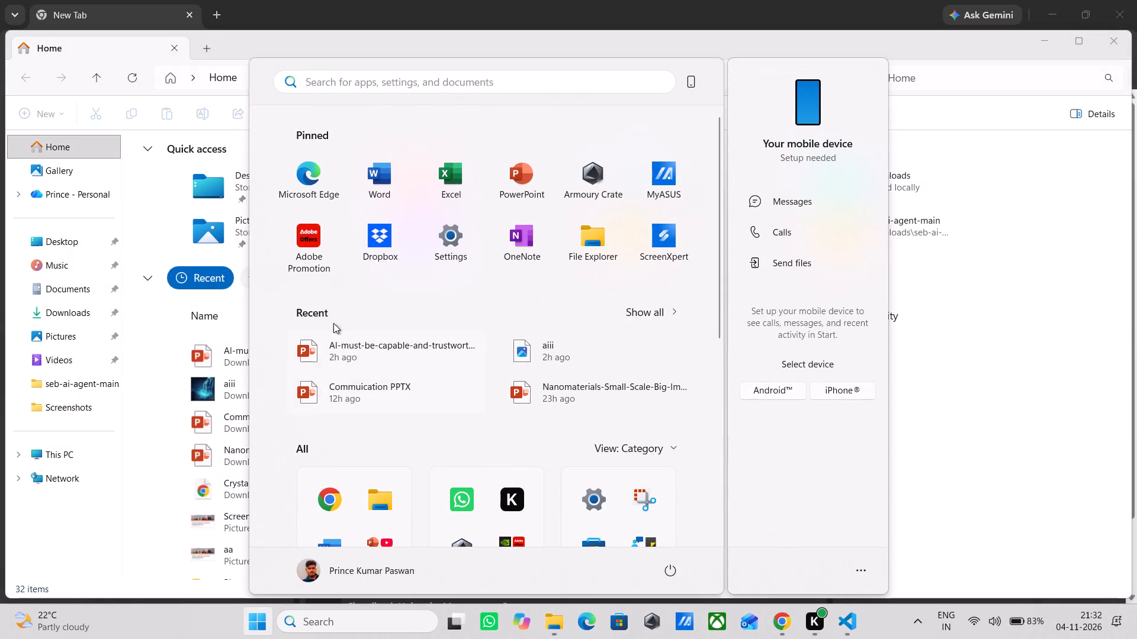
{"action": "left_click", "coordinate": [380, 159]}
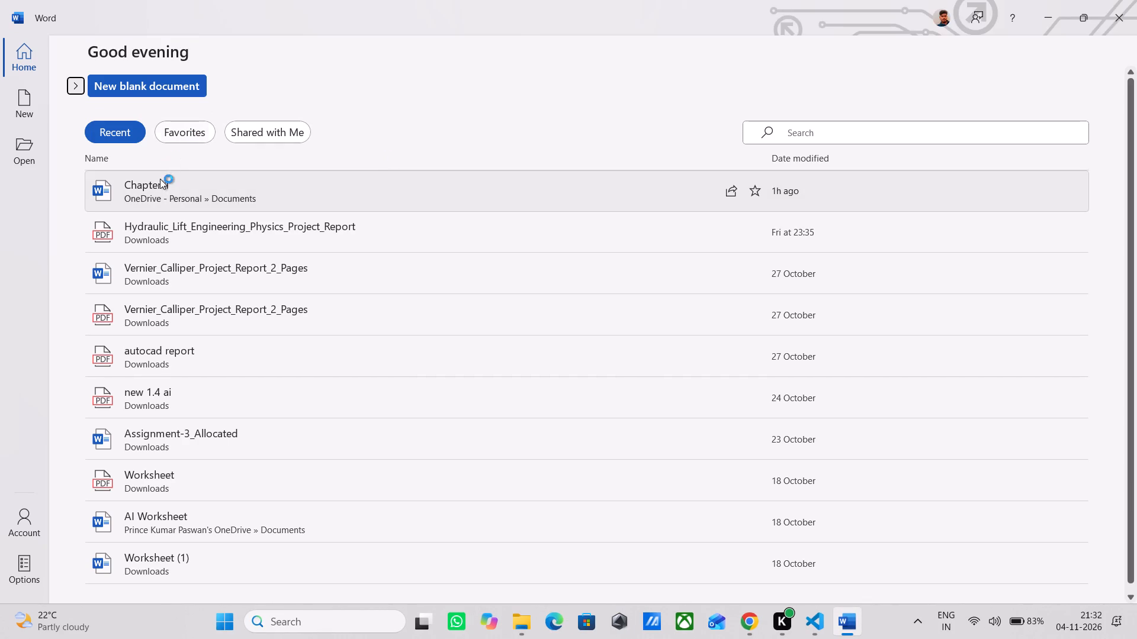
{"action": "double_click", "coordinate": [159, 186]}
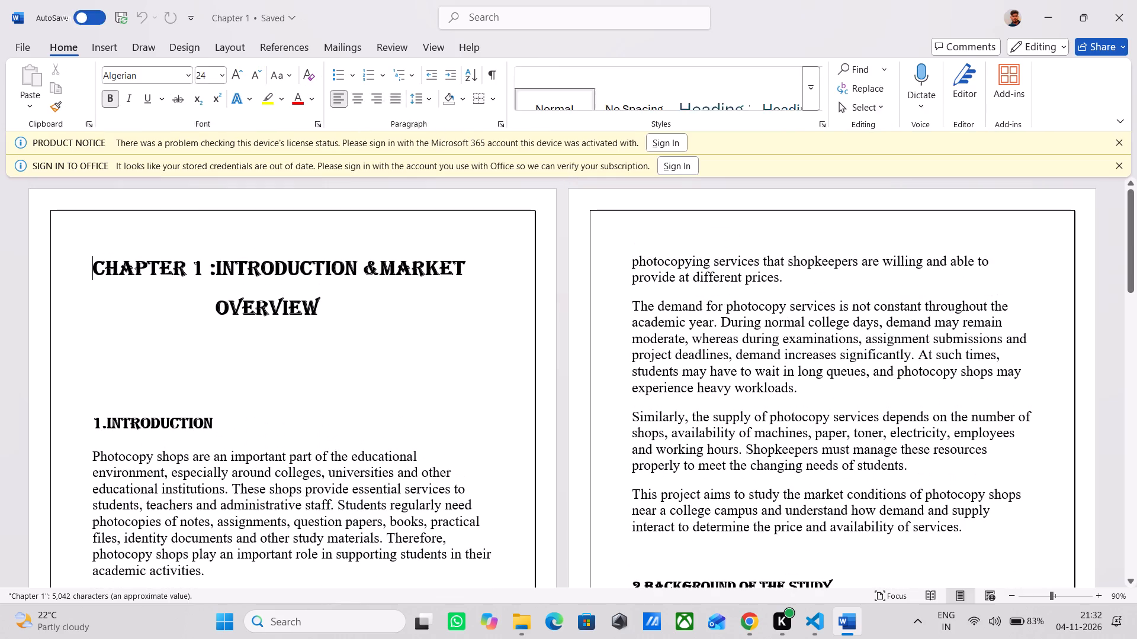
Review the headings, numbered and bulleted lists and page breaks across all pages of the Chapter 1 report.
{"action": "scroll", "coordinate": [335, 302], "scroll_direction": "down", "scroll_amount": 8}
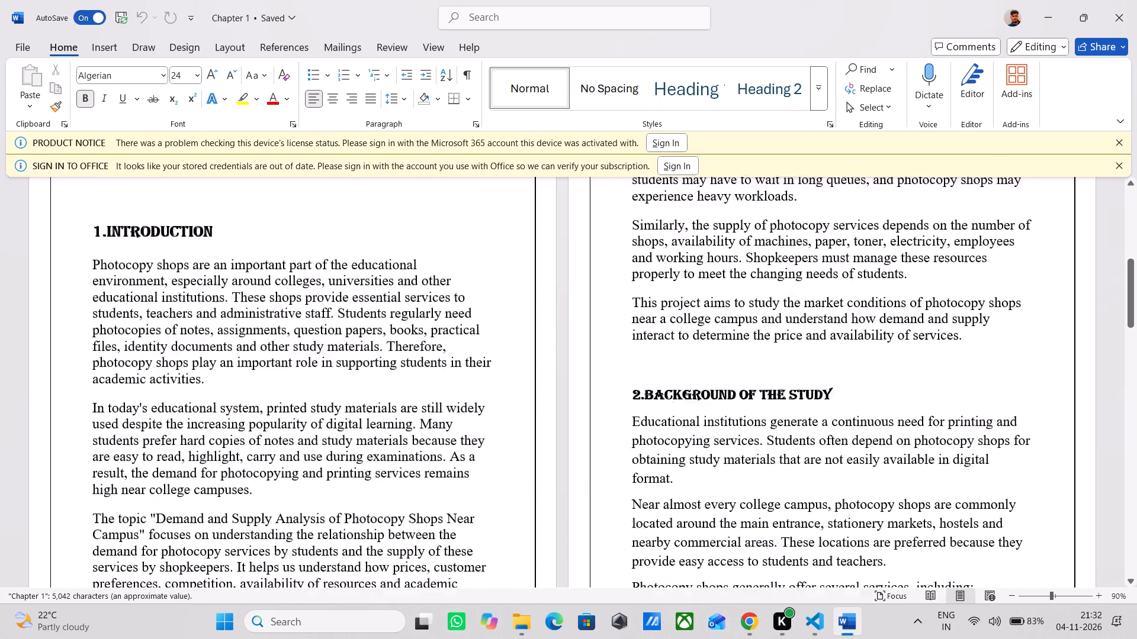
{"action": "scroll", "coordinate": [335, 302], "scroll_direction": "down", "scroll_amount": 3}
{"action": "scroll", "coordinate": [335, 302], "scroll_direction": "down", "scroll_amount": 7, "text": "ctrl"}
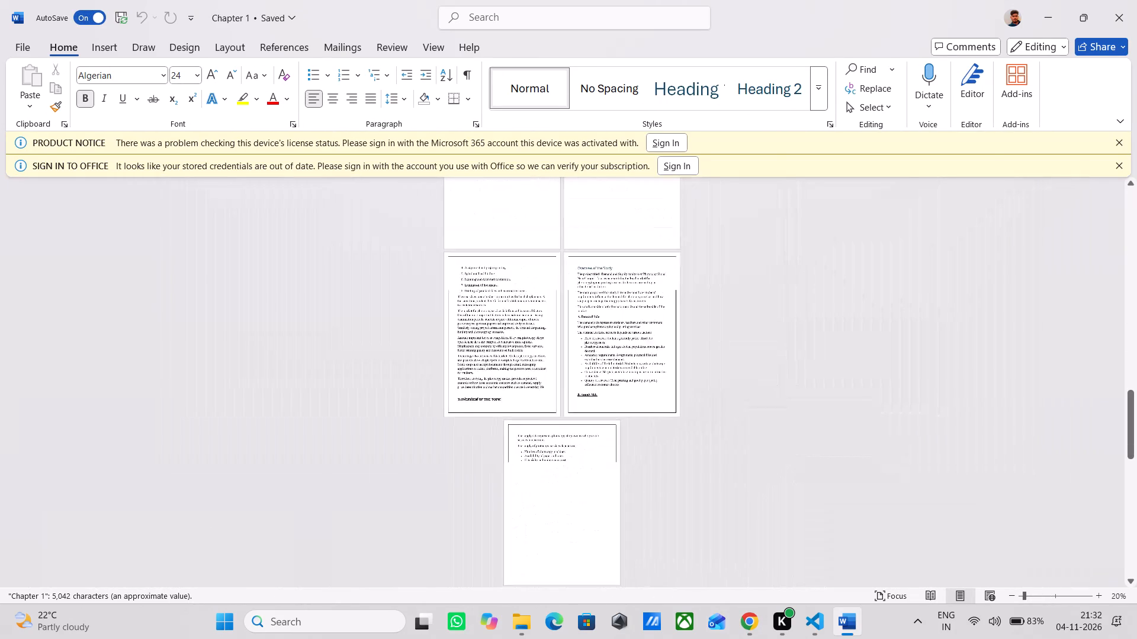
{"action": "scroll", "coordinate": [335, 302], "scroll_direction": "up", "scroll_amount": 5, "text": "ctrl"}
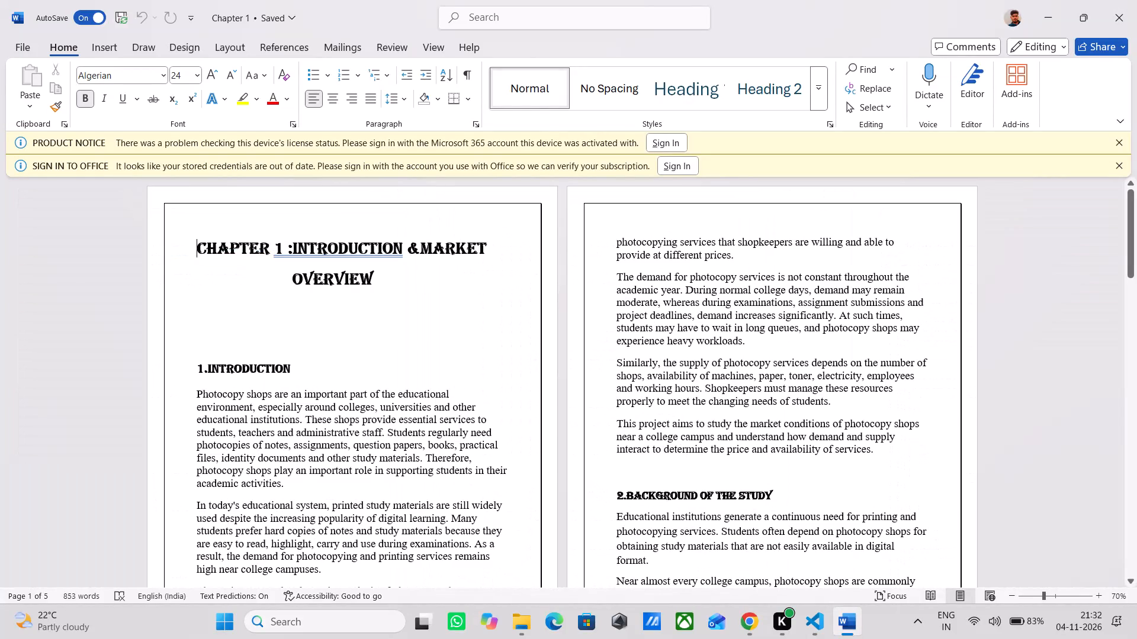
{"action": "scroll", "coordinate": [335, 302], "scroll_direction": "down", "scroll_amount": 2}
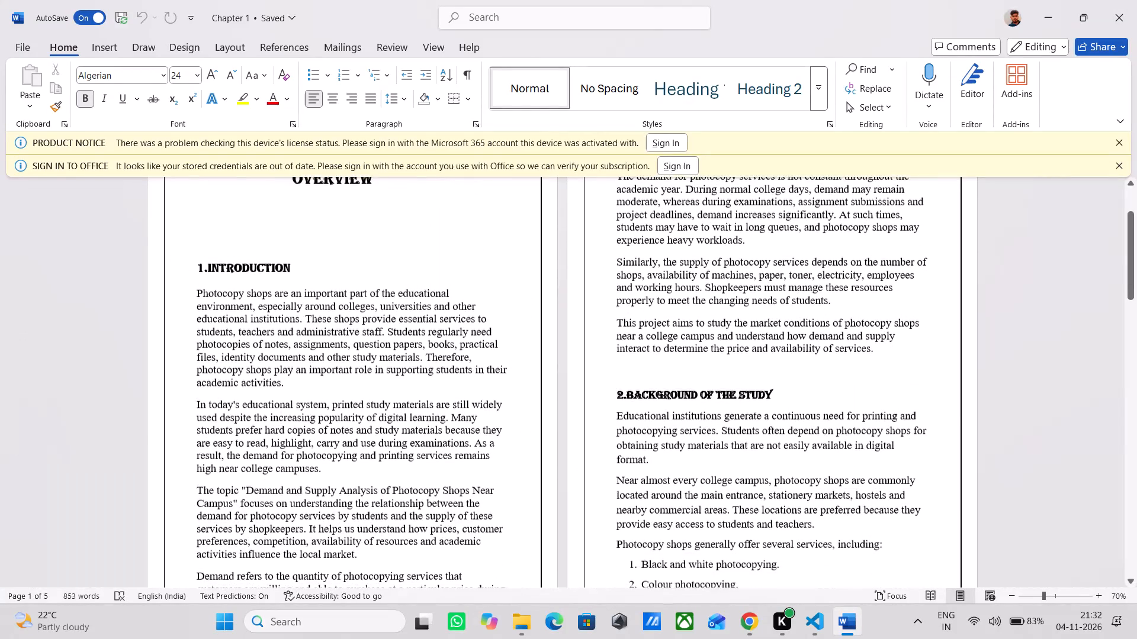
{"action": "scroll", "coordinate": [335, 302], "scroll_direction": "down", "scroll_amount": 5}
{"action": "right_click", "coordinate": [335, 302]}
{"action": "scroll", "coordinate": [335, 302], "scroll_direction": "down", "scroll_amount": 6}
{"action": "left_click", "coordinate": [230, 385]}
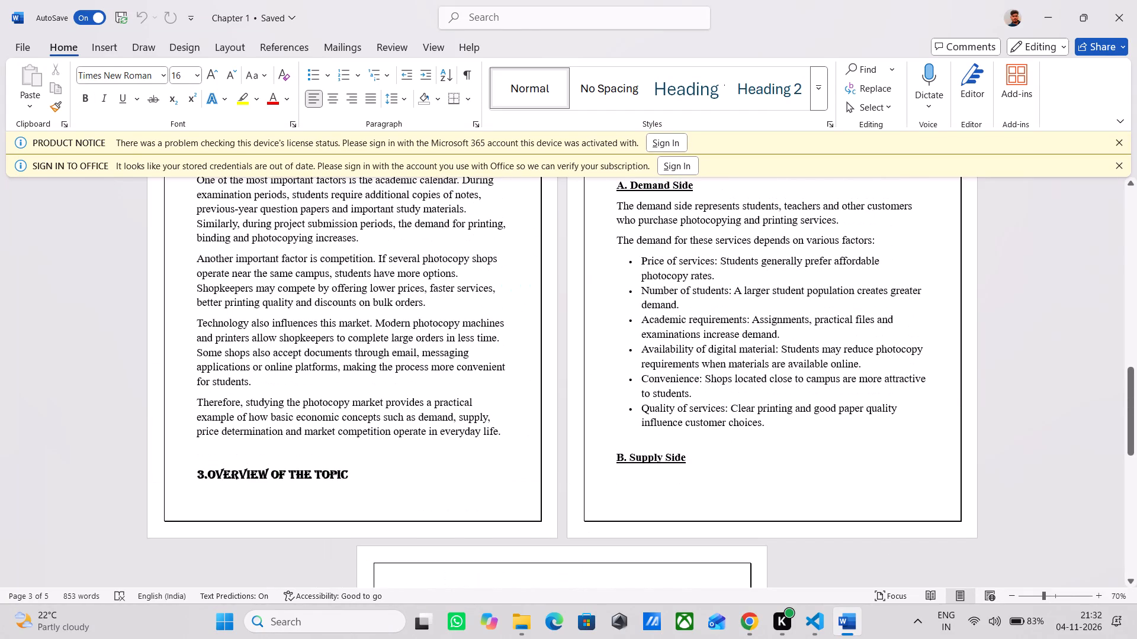
{"action": "scroll", "coordinate": [349, 419], "scroll_direction": "up", "scroll_amount": 4}
{"action": "scroll", "coordinate": [349, 419], "scroll_direction": "down", "scroll_amount": 3}
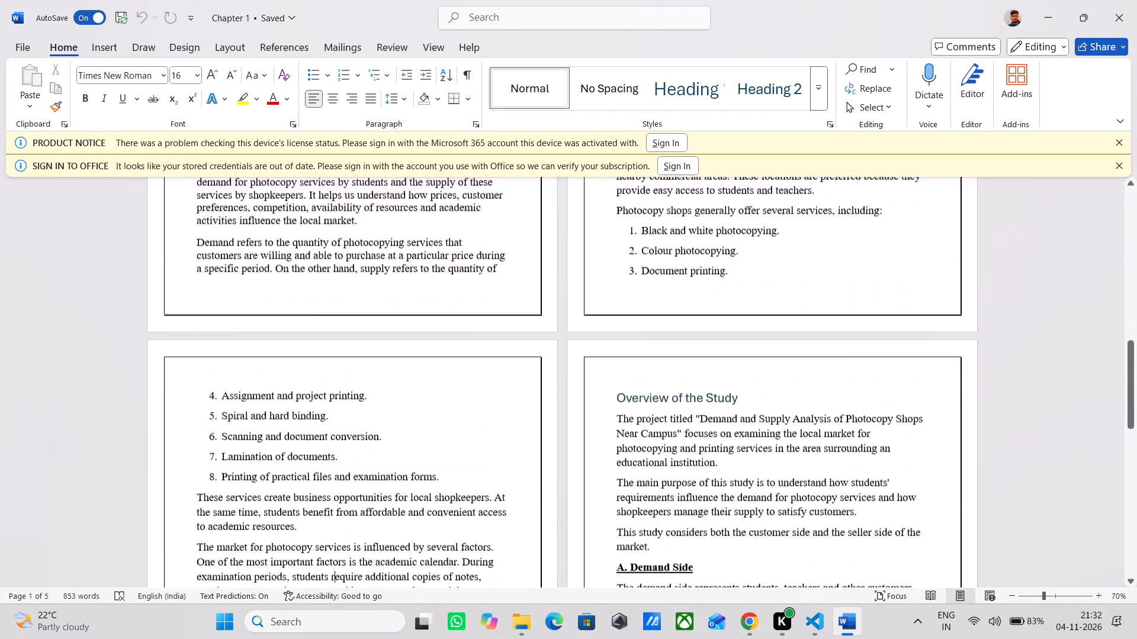
{"action": "scroll", "coordinate": [349, 419], "scroll_direction": "down", "scroll_amount": 5}
{"action": "scroll", "coordinate": [349, 419], "scroll_direction": "up", "scroll_amount": 3}
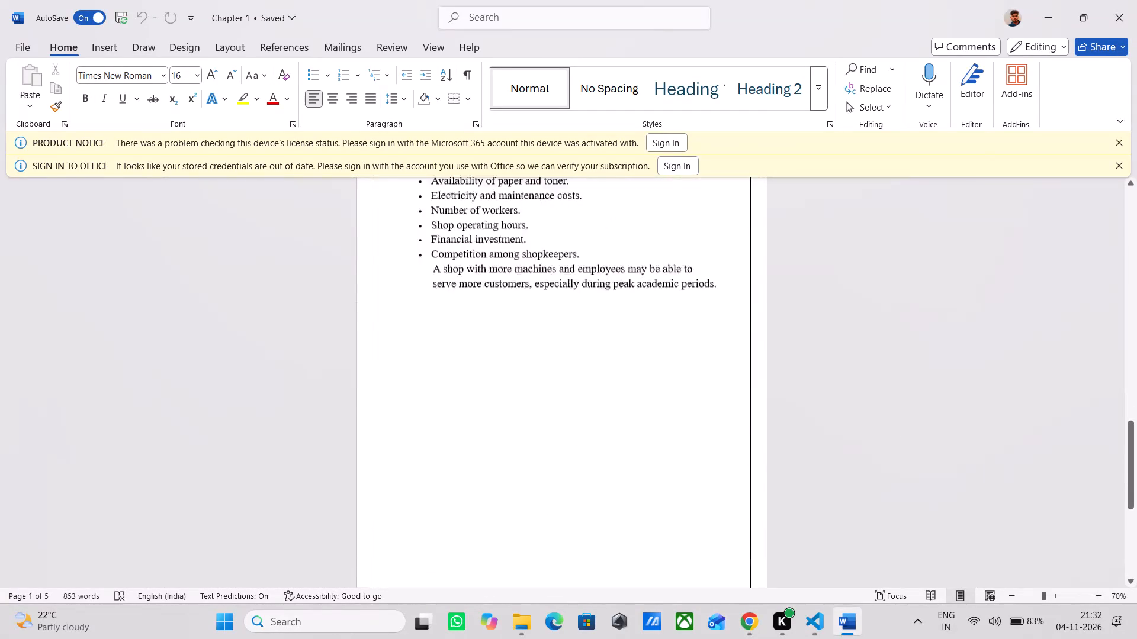
{"action": "scroll", "coordinate": [349, 419], "scroll_direction": "up", "scroll_amount": 6}
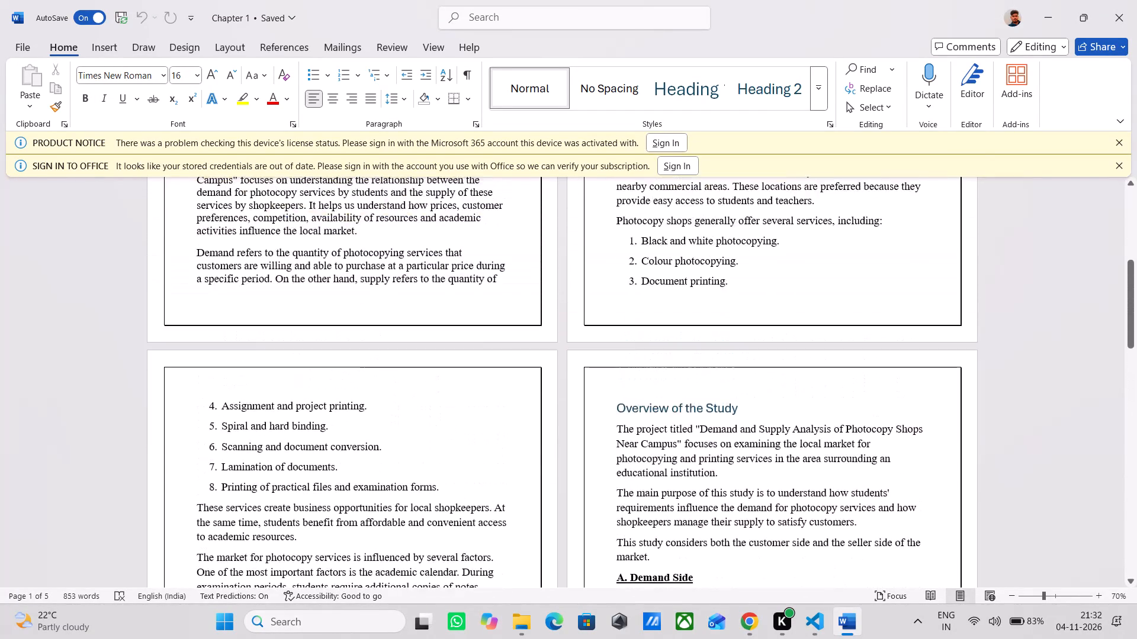
{"action": "scroll", "coordinate": [349, 419], "scroll_direction": "up", "scroll_amount": 2}
Insert a blank line before the heading "3.OVERVIEW OF THE TOPIC" to move it to the top of page 4.
{"action": "scroll", "coordinate": [349, 419], "scroll_direction": "down", "scroll_amount": 3}
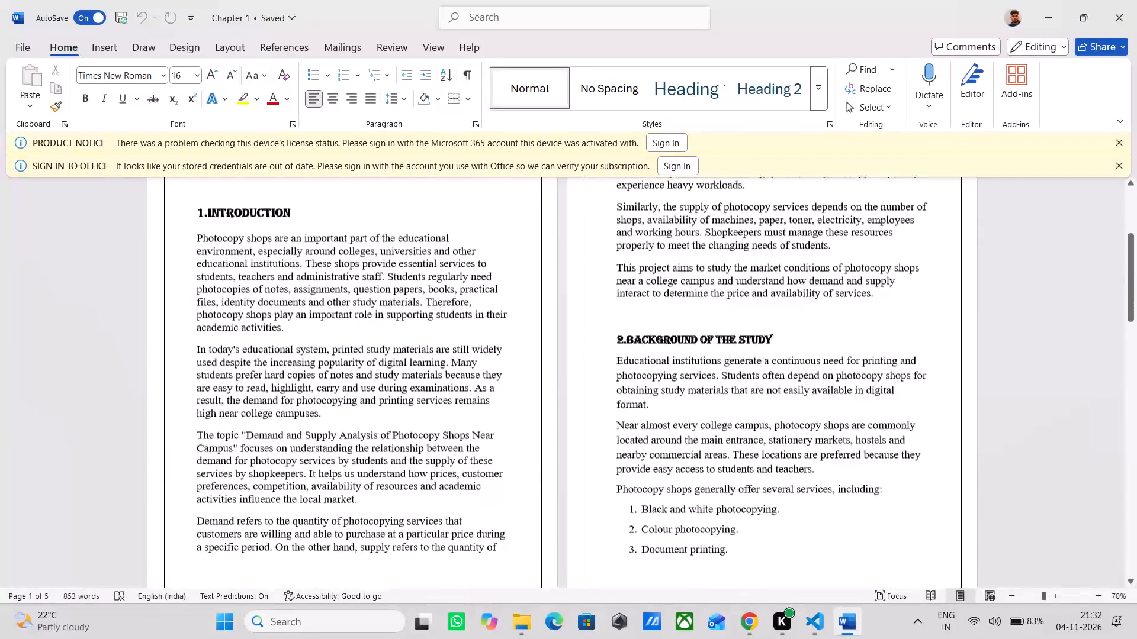
{"action": "scroll", "coordinate": [349, 419], "scroll_direction": "down", "scroll_amount": 8}
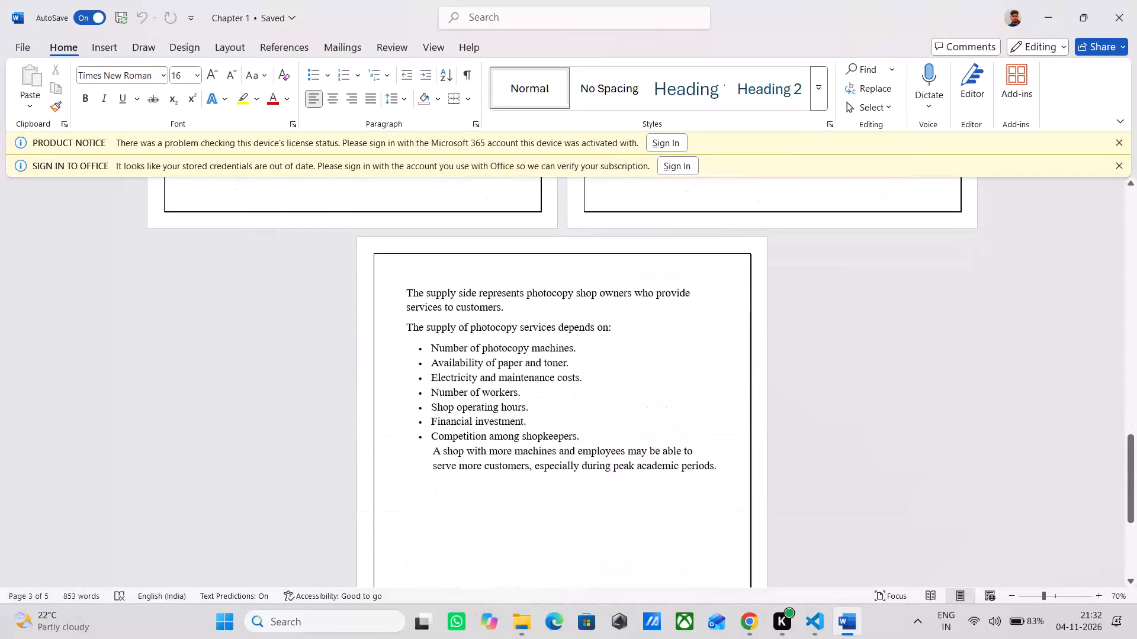
{"action": "scroll", "coordinate": [326, 364], "scroll_direction": "up", "scroll_amount": 2}
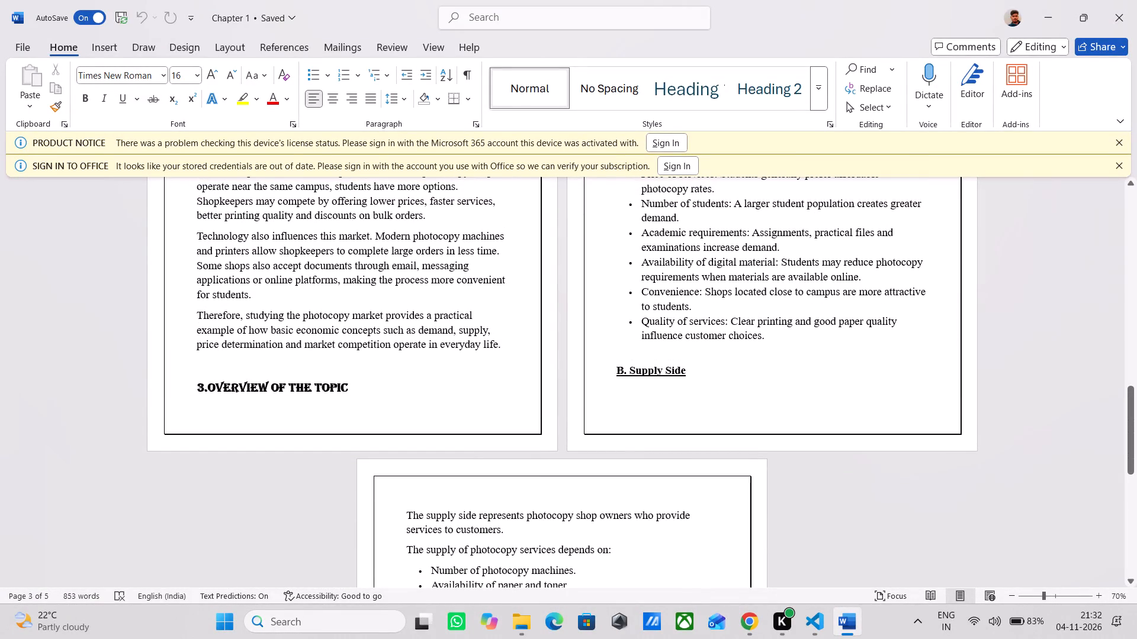
{"action": "left_click", "coordinate": [193, 388]}
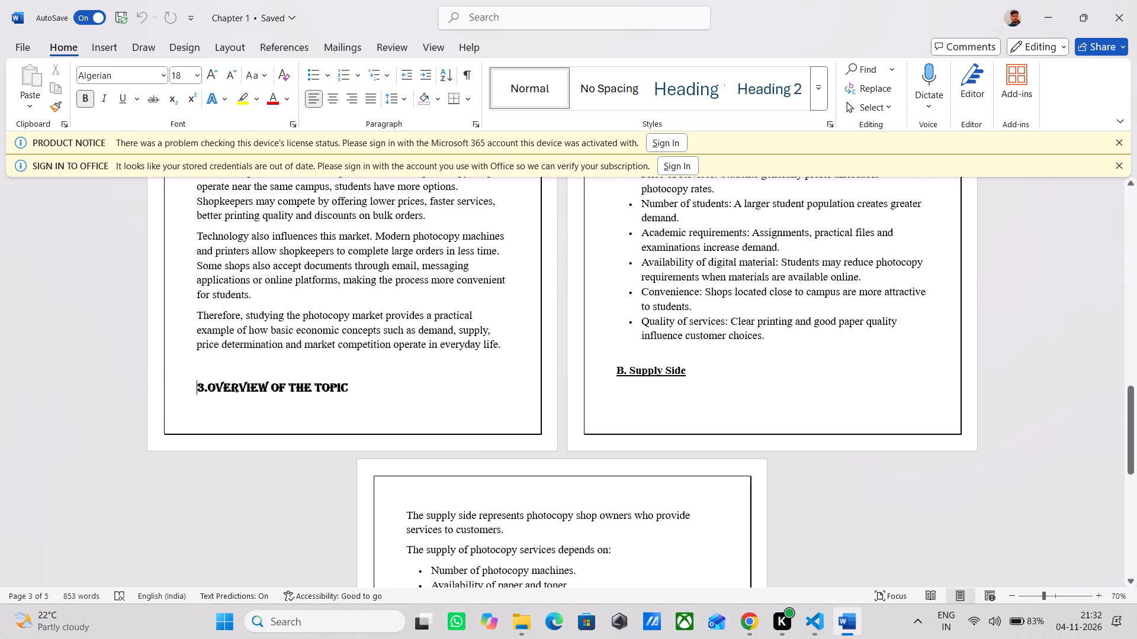
{"action": "key", "text": "Return"}
Review the layout of the pages from the moved heading back up to the chapter title.
{"action": "scroll", "coordinate": [193, 388], "scroll_direction": "up", "scroll_amount": 1}
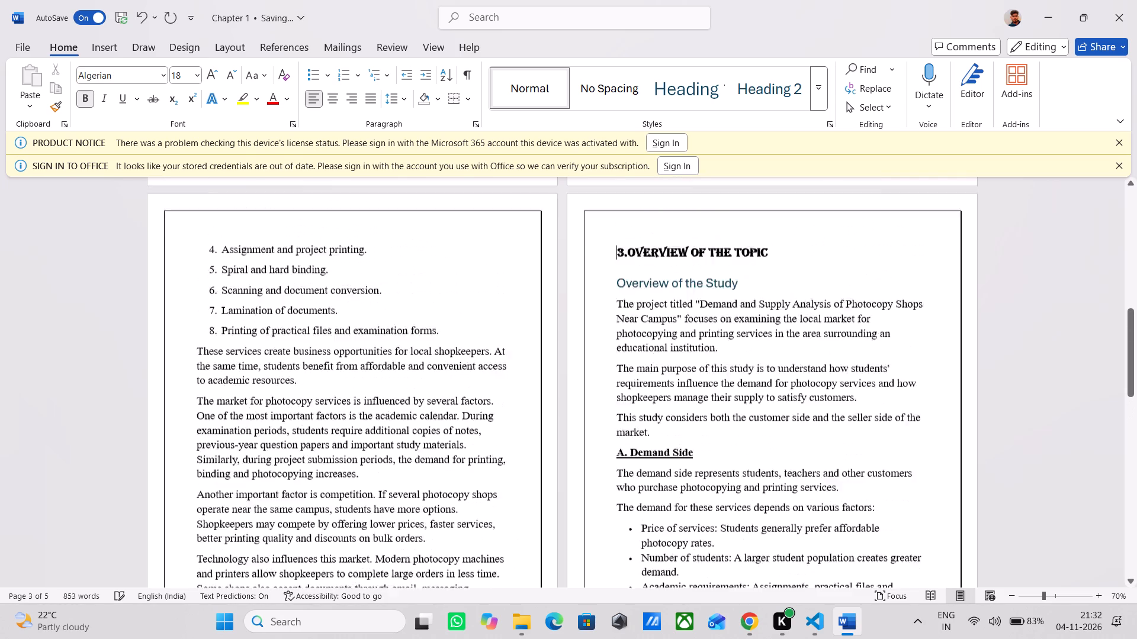
{"action": "scroll", "coordinate": [193, 388], "scroll_direction": "up", "scroll_amount": 4}
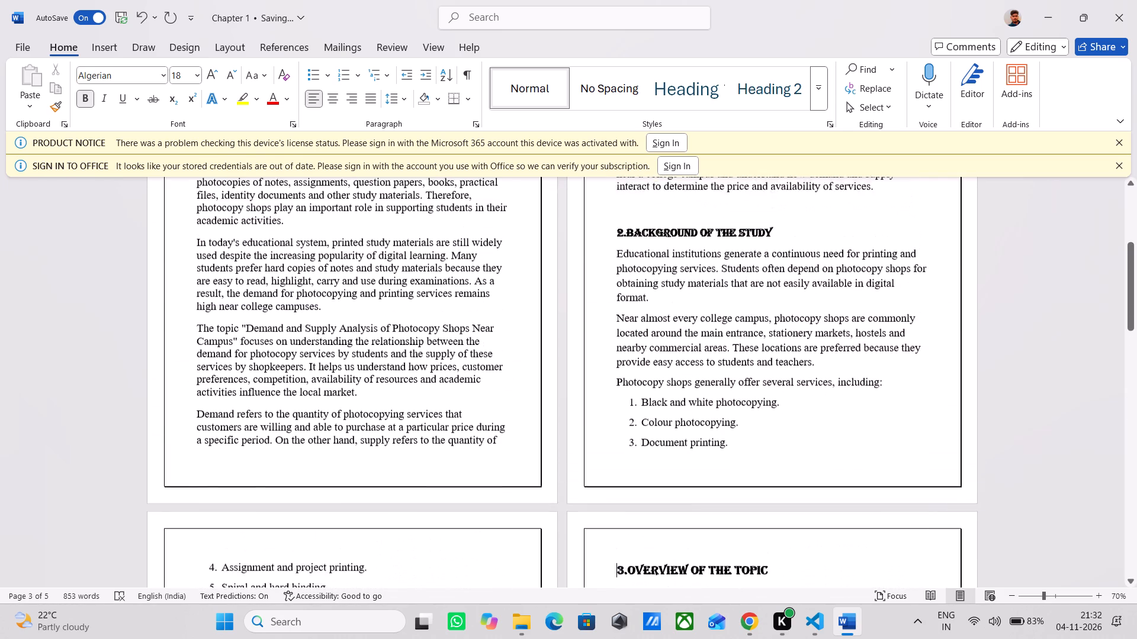
{"action": "scroll", "coordinate": [193, 388], "scroll_direction": "up", "scroll_amount": 3}
{"action": "scroll", "coordinate": [193, 388], "scroll_direction": "down", "scroll_amount": 1}
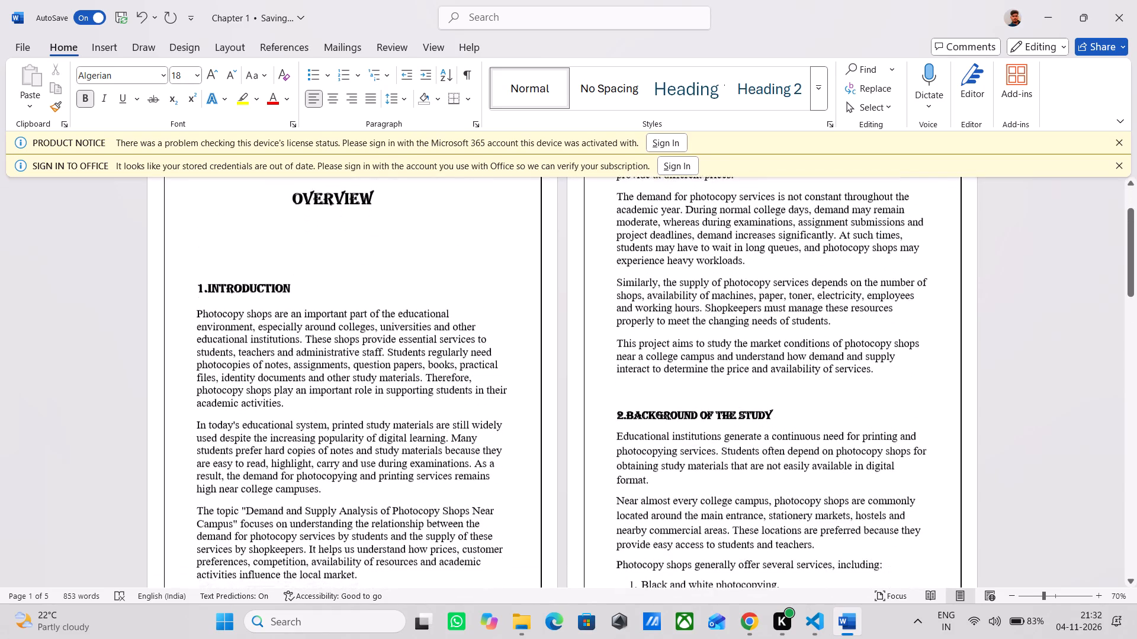
{"action": "scroll", "coordinate": [193, 388], "scroll_direction": "down", "scroll_amount": 3}
{"action": "scroll", "coordinate": [193, 388], "scroll_direction": "up", "scroll_amount": 2}
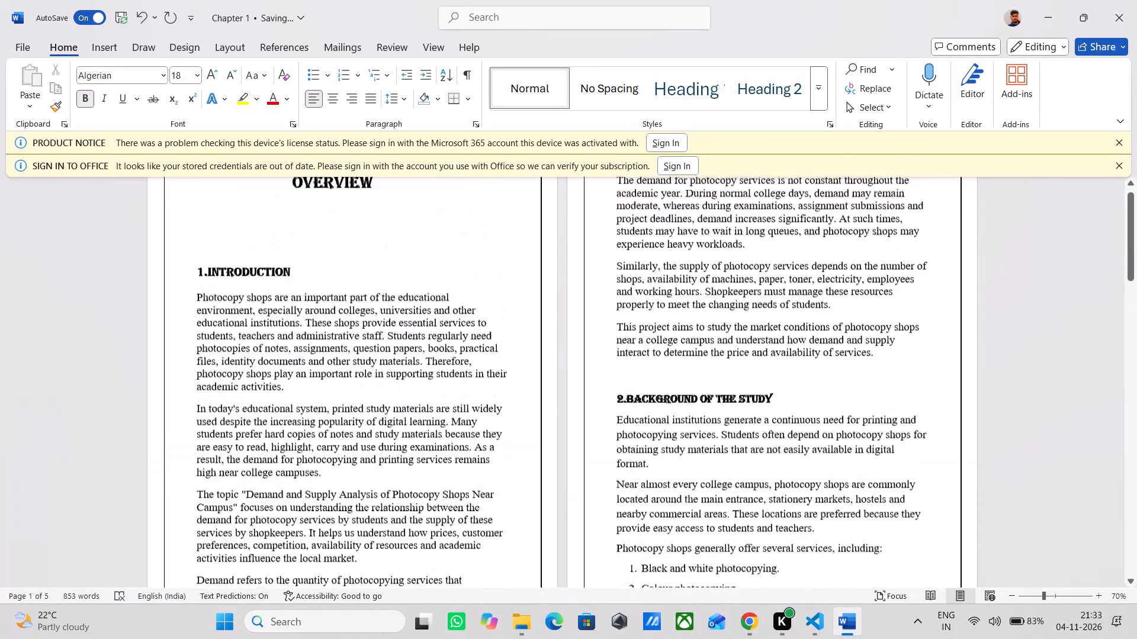
{"action": "scroll", "coordinate": [193, 388], "scroll_direction": "up", "scroll_amount": 2}
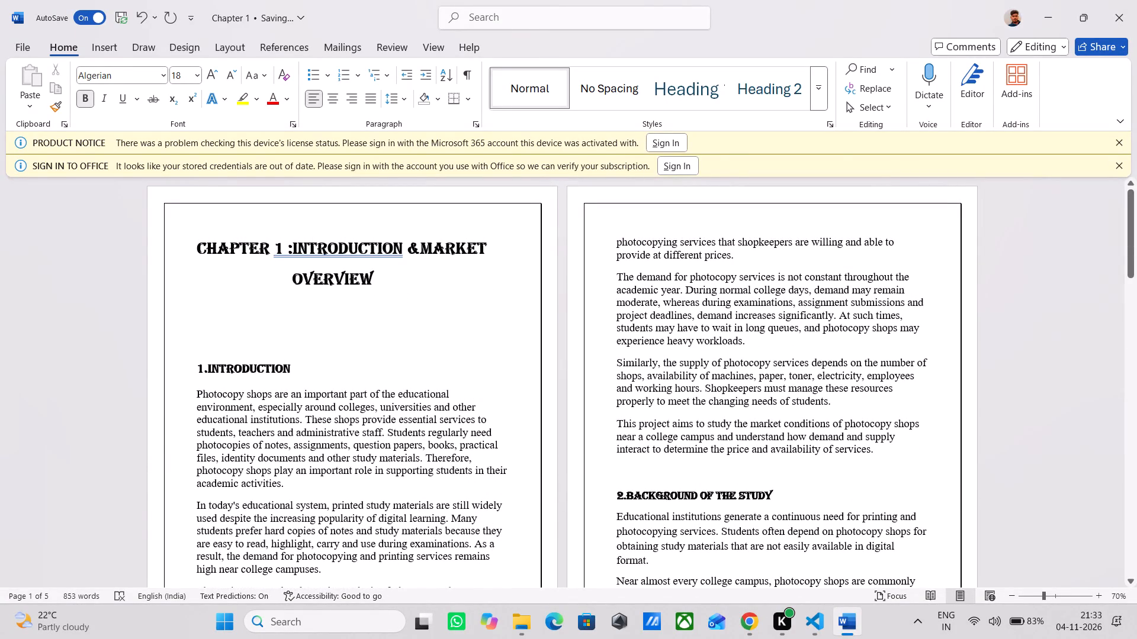
Set the font size of both chapter title lines to 24.
{"action": "left_click_drag", "start_coordinate": [199, 244], "coordinate": [342, 273]}
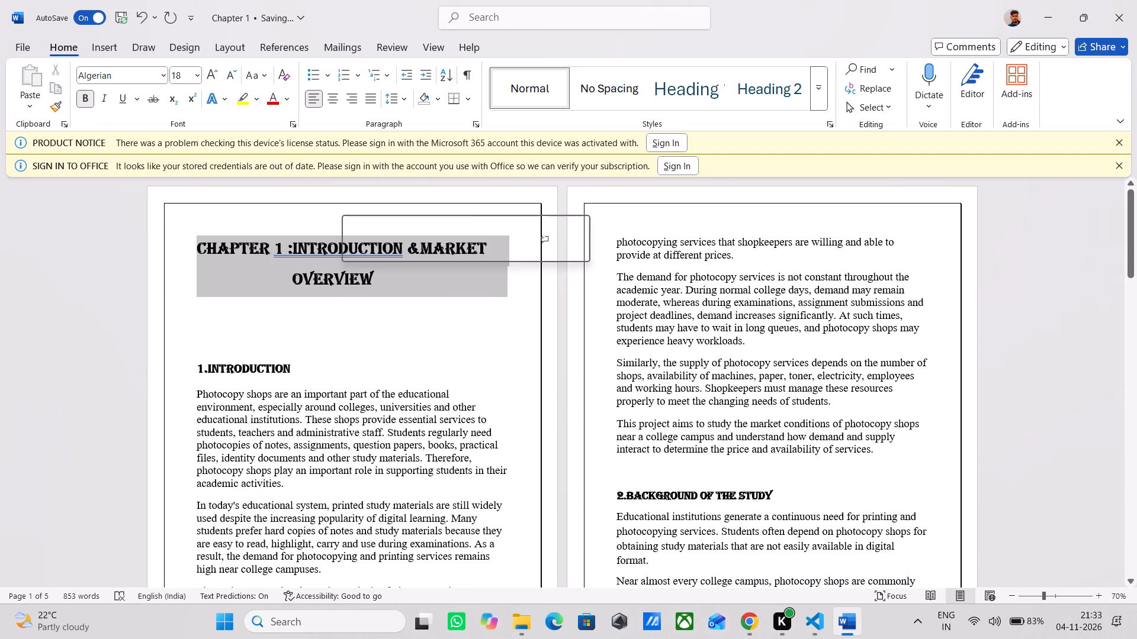
{"action": "left_click", "coordinate": [457, 231]}
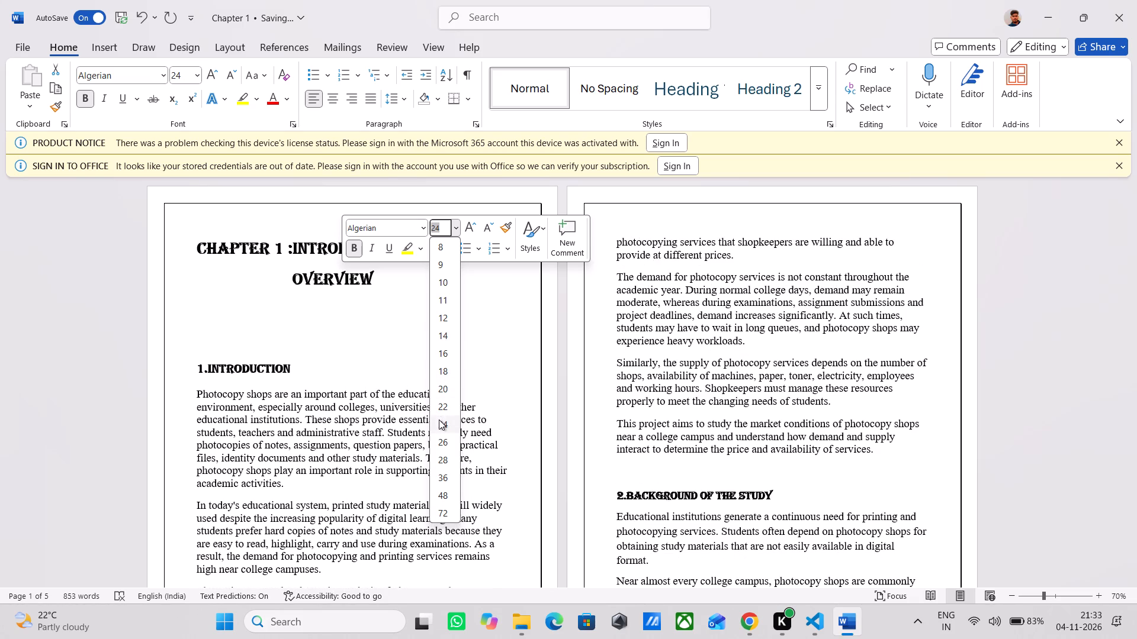
{"action": "left_click", "coordinate": [439, 419]}
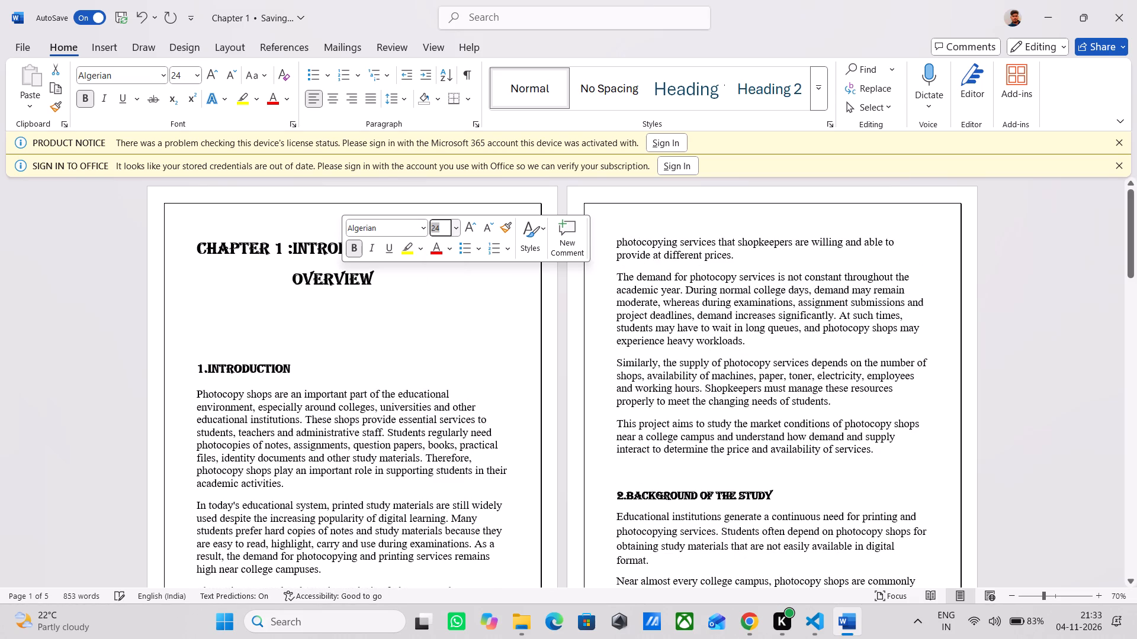
{"action": "left_click", "coordinate": [424, 337]}
Examine the page flow from the chapter title to the "B. Supply Side" section on the last page.
{"action": "scroll", "coordinate": [424, 337], "scroll_direction": "down", "scroll_amount": 5}
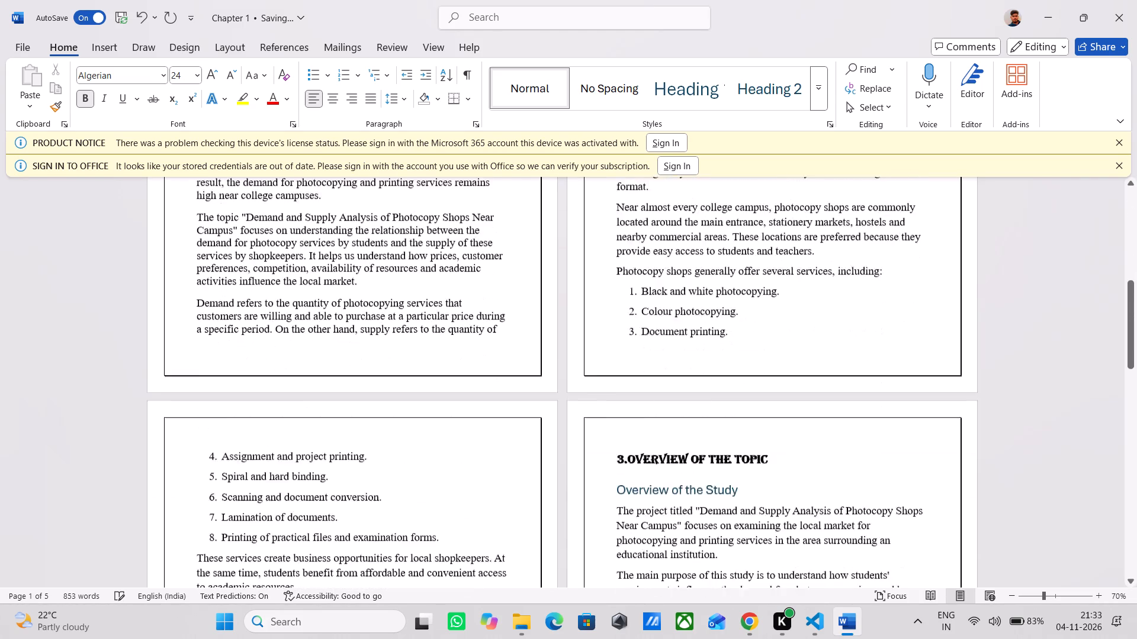
{"action": "scroll", "coordinate": [424, 337], "scroll_direction": "down", "scroll_amount": 5}
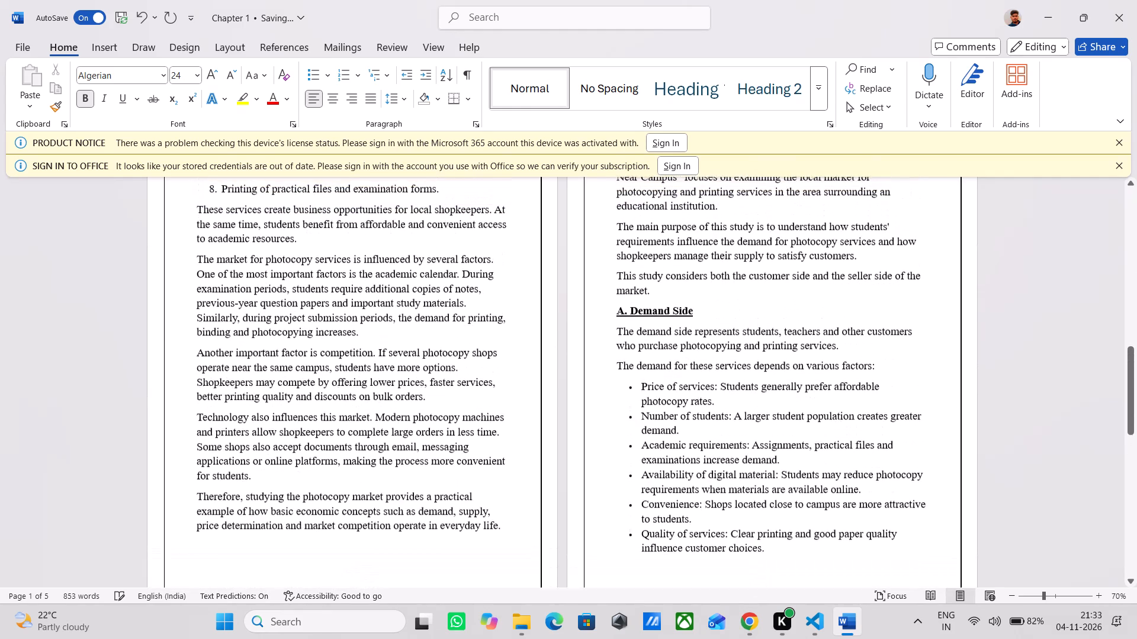
{"action": "scroll", "coordinate": [424, 337], "scroll_direction": "up", "scroll_amount": 1}
{"action": "scroll", "coordinate": [424, 337], "scroll_direction": "down", "scroll_amount": 2}
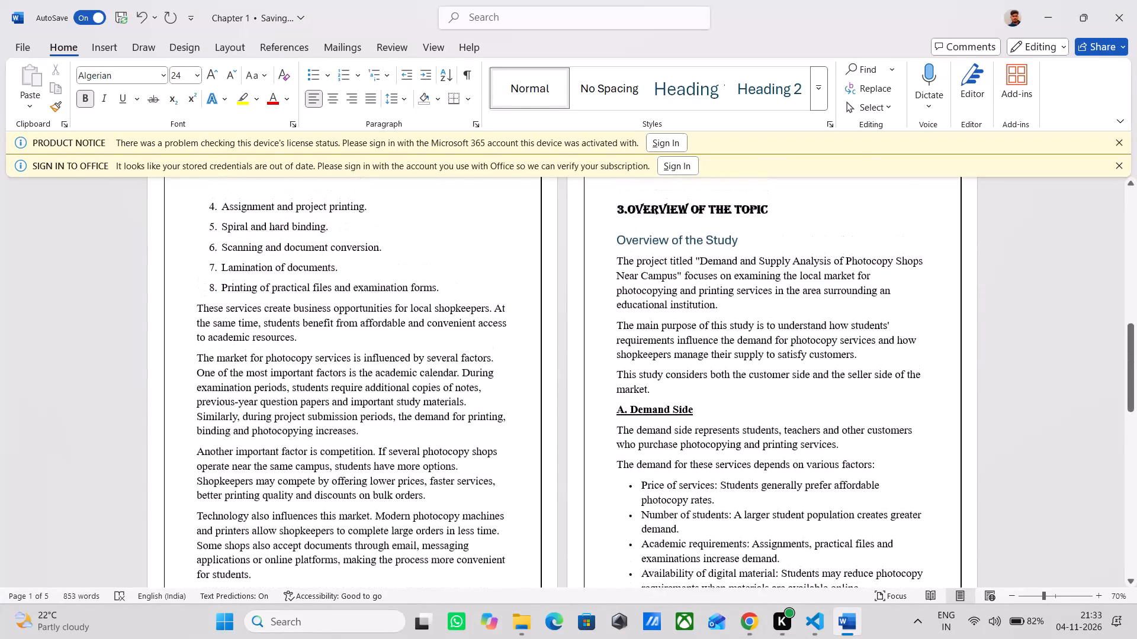
{"action": "scroll", "coordinate": [424, 337], "scroll_direction": "down", "scroll_amount": 4}
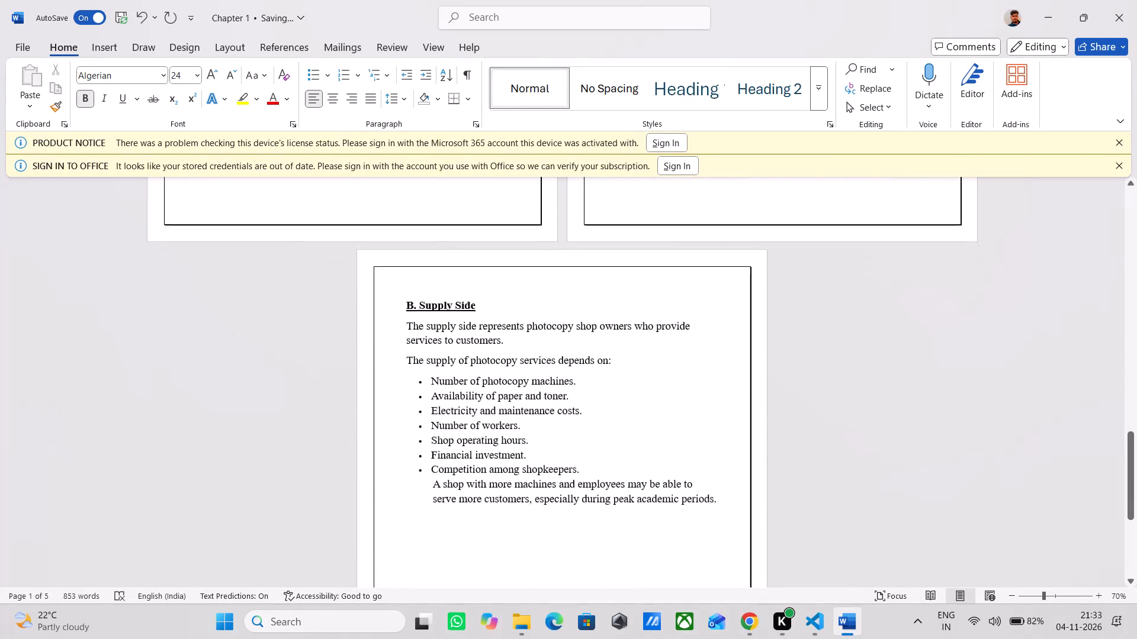
{"action": "scroll", "coordinate": [424, 337], "scroll_direction": "down", "scroll_amount": 1}
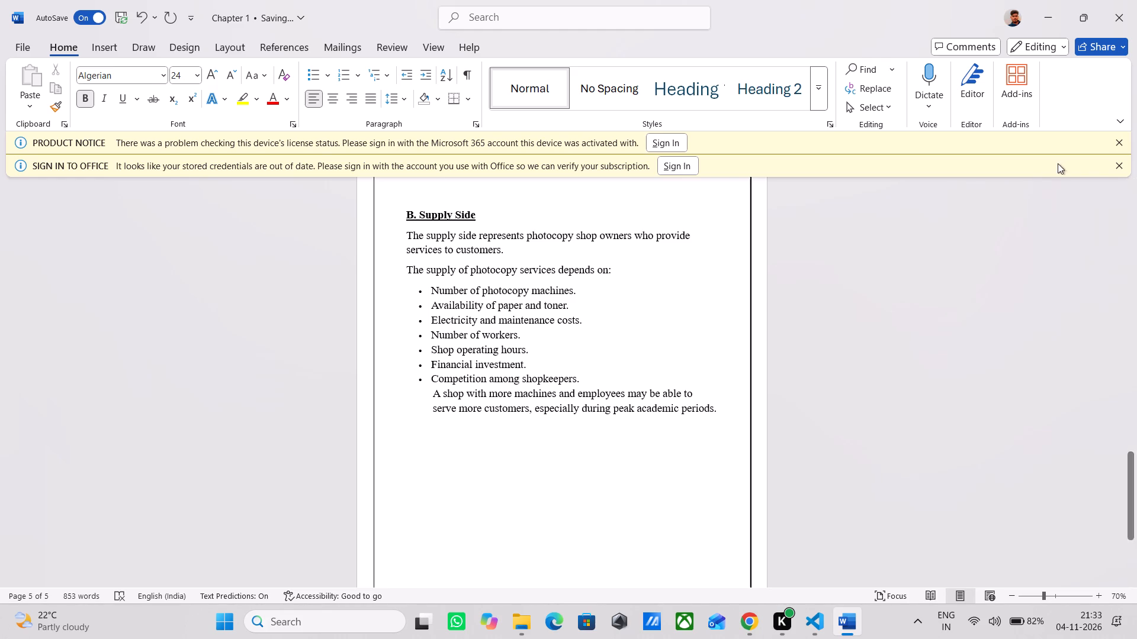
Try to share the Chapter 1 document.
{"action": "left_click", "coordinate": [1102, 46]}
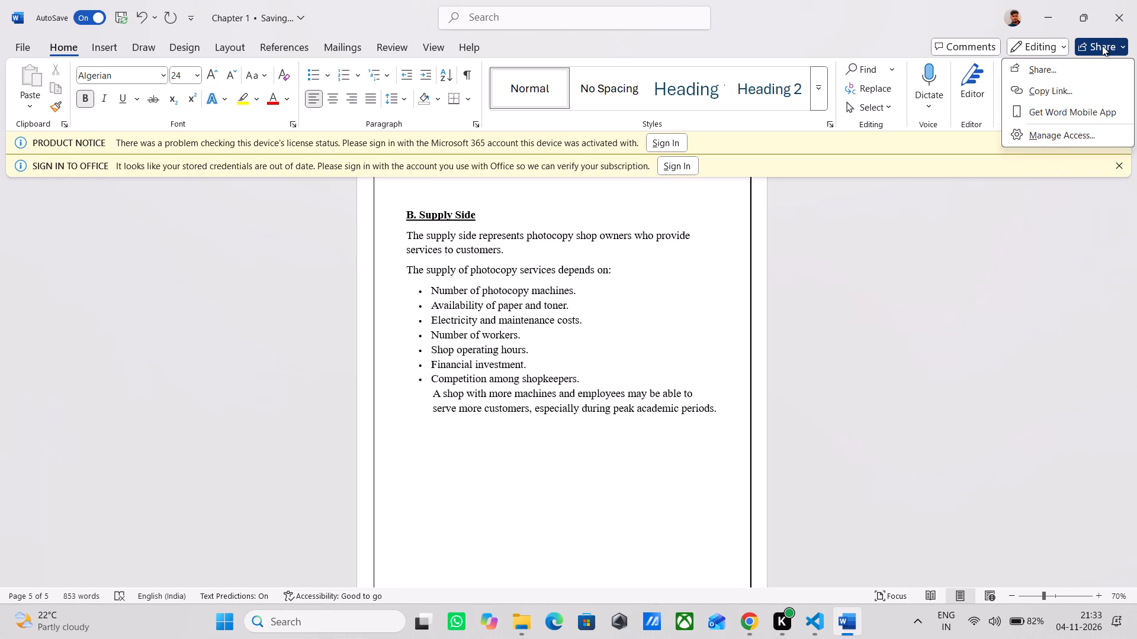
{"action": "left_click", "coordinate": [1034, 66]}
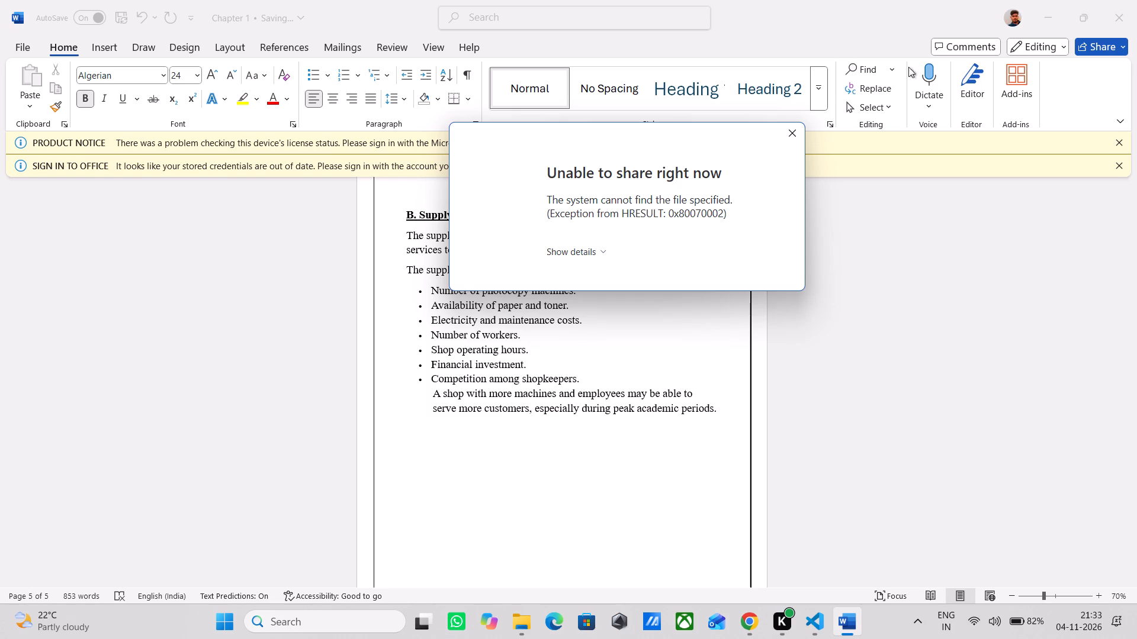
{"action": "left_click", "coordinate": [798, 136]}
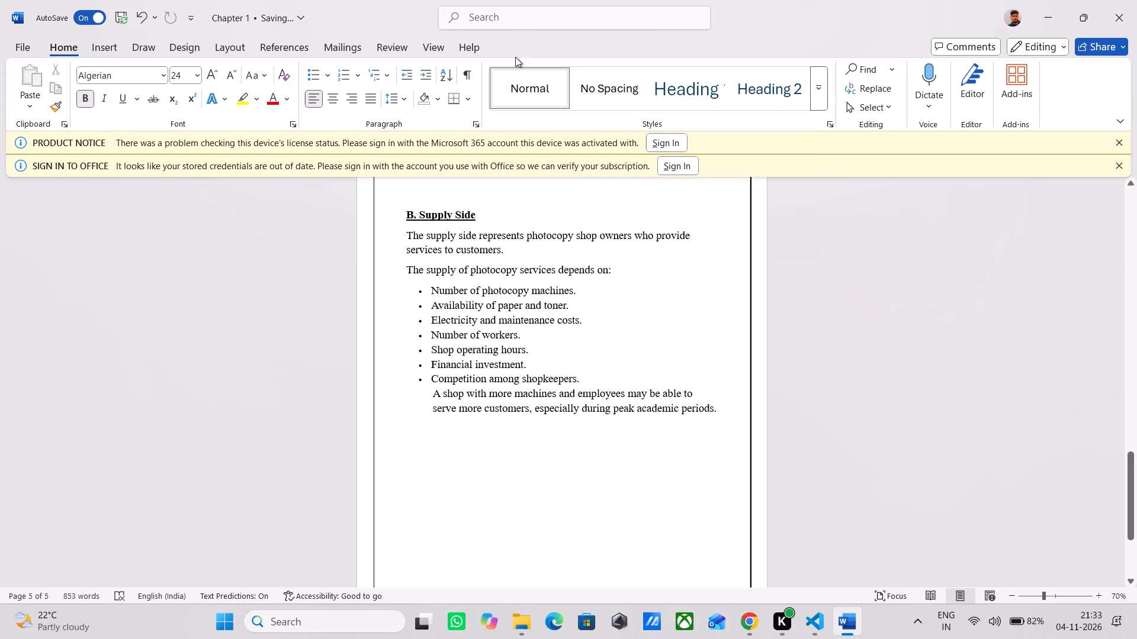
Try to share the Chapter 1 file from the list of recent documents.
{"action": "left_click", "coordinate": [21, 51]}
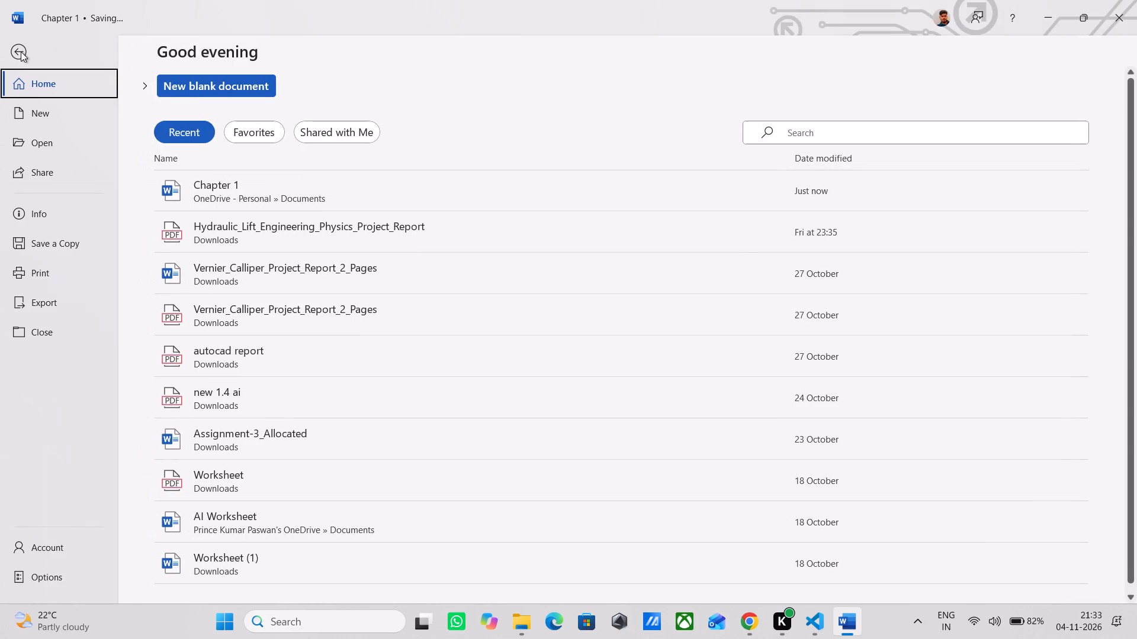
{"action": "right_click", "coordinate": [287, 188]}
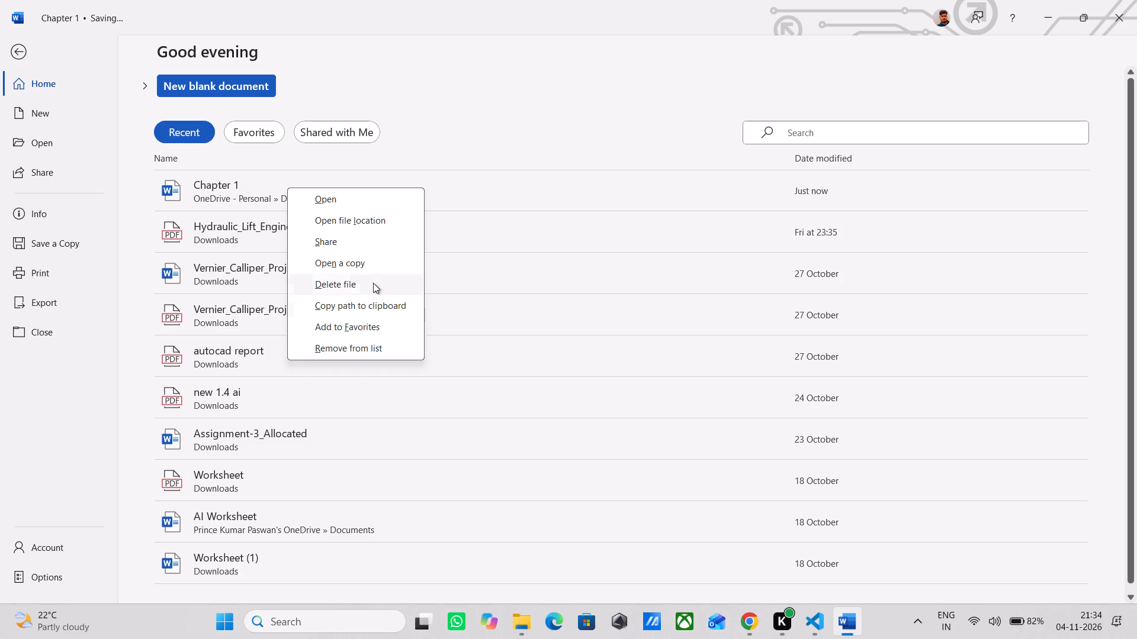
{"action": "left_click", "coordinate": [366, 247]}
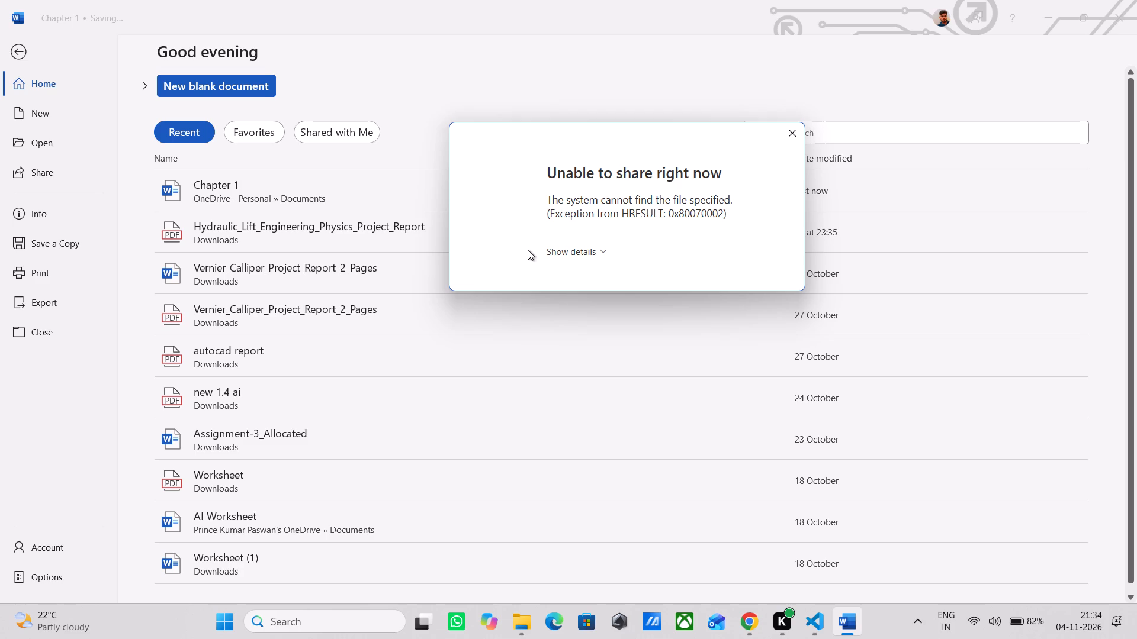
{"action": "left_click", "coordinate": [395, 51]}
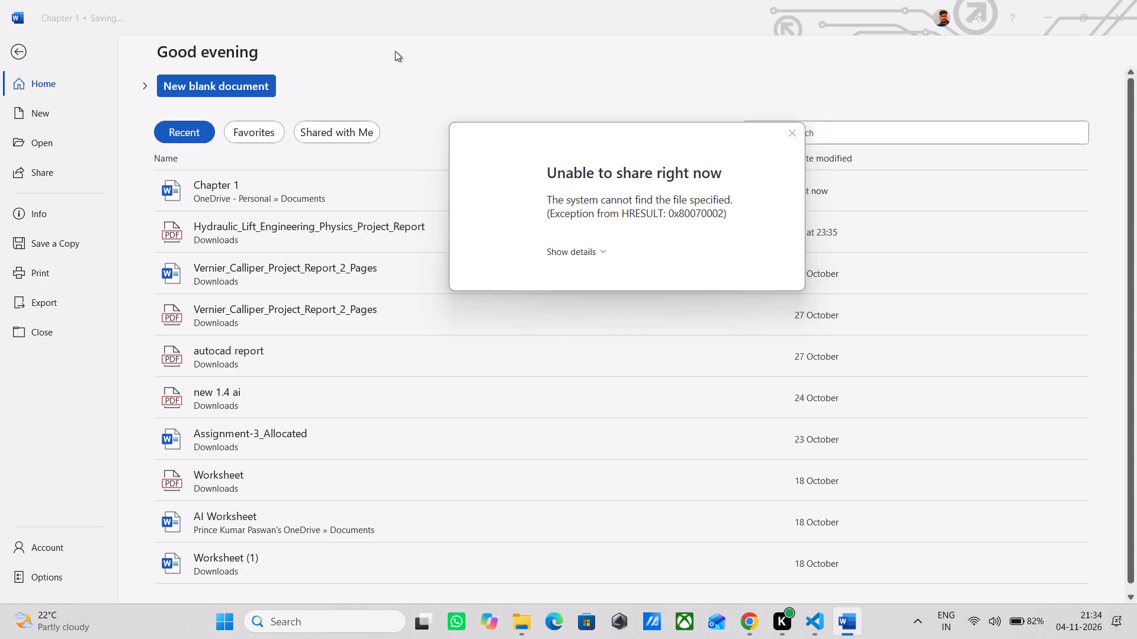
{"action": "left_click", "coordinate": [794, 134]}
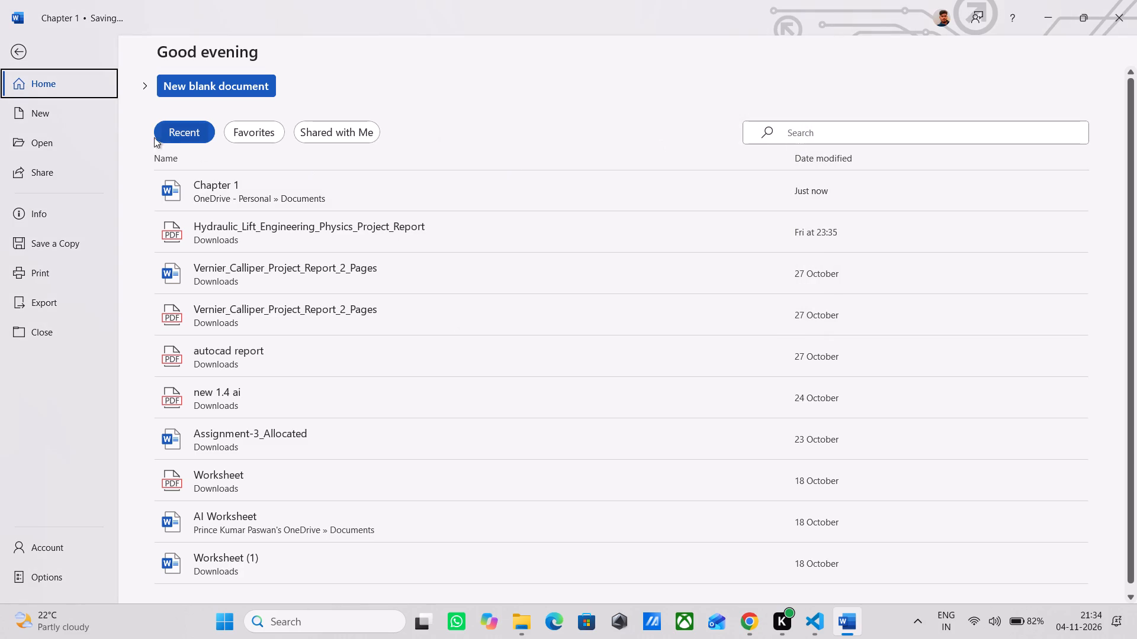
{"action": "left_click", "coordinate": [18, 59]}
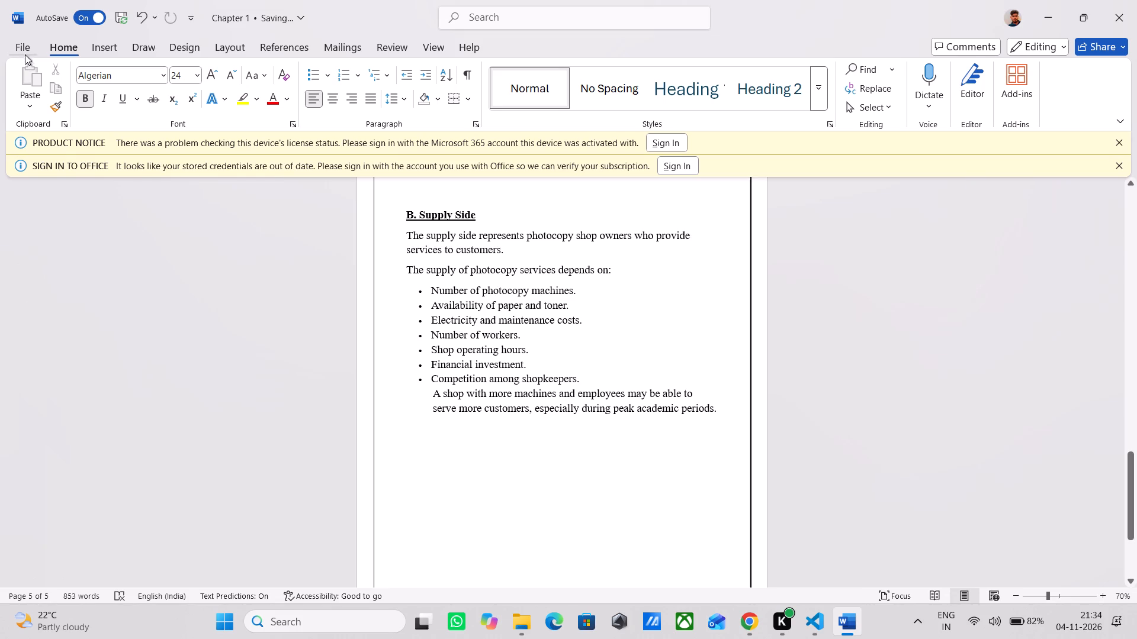
Export the document as a PDF named Chapter 1 to the OneDrive Documents folder, with standard optimization.
{"action": "left_click", "coordinate": [24, 49]}
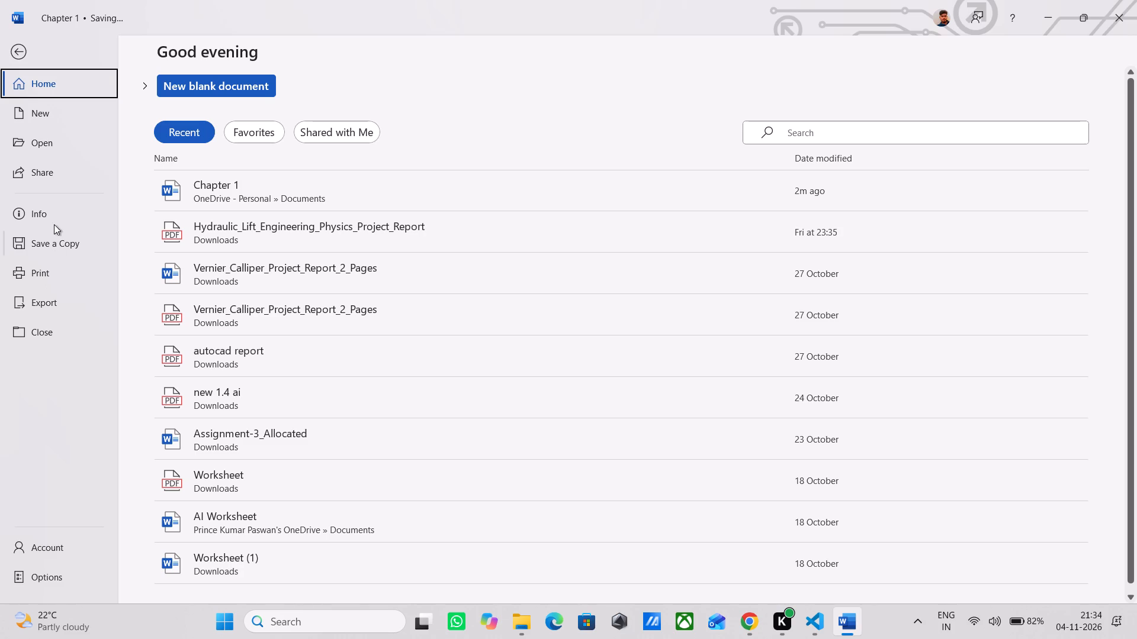
{"action": "left_click", "coordinate": [54, 302]}
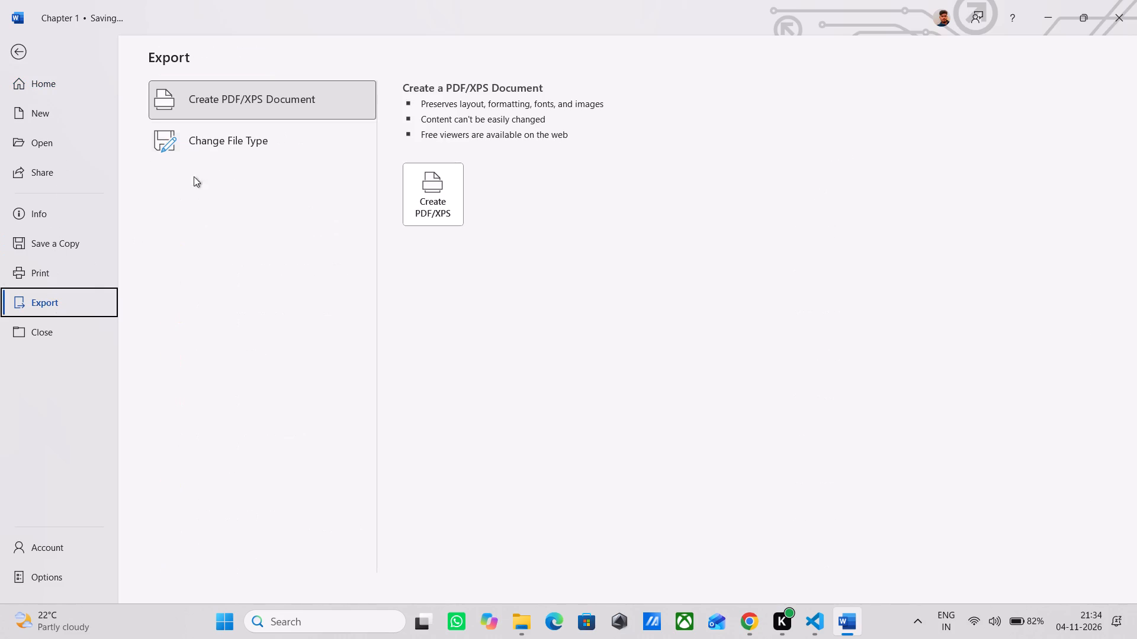
{"action": "left_click", "coordinate": [423, 190]}
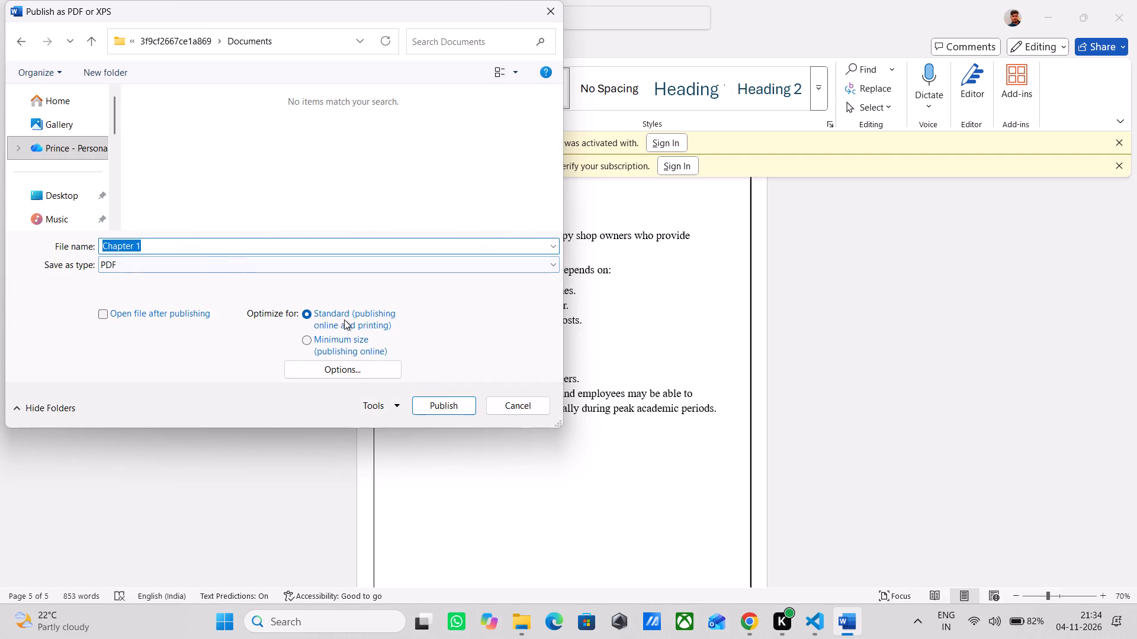
{"action": "left_click", "coordinate": [447, 409]}
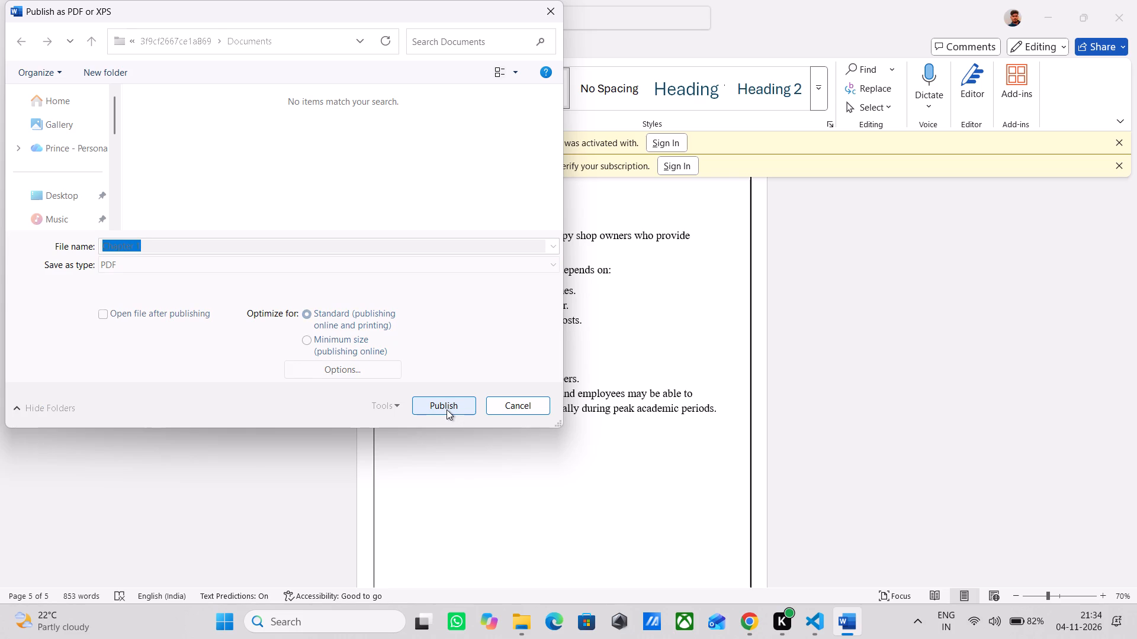
{"action": "key", "text": "Return"}
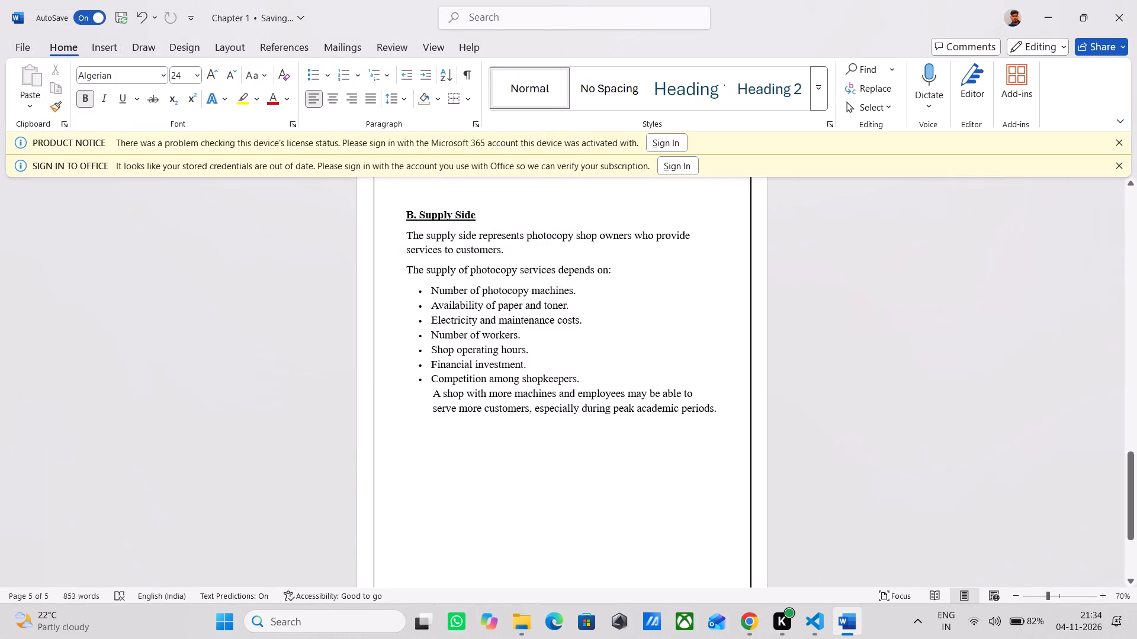
{"action": "left_click", "coordinate": [526, 638]}
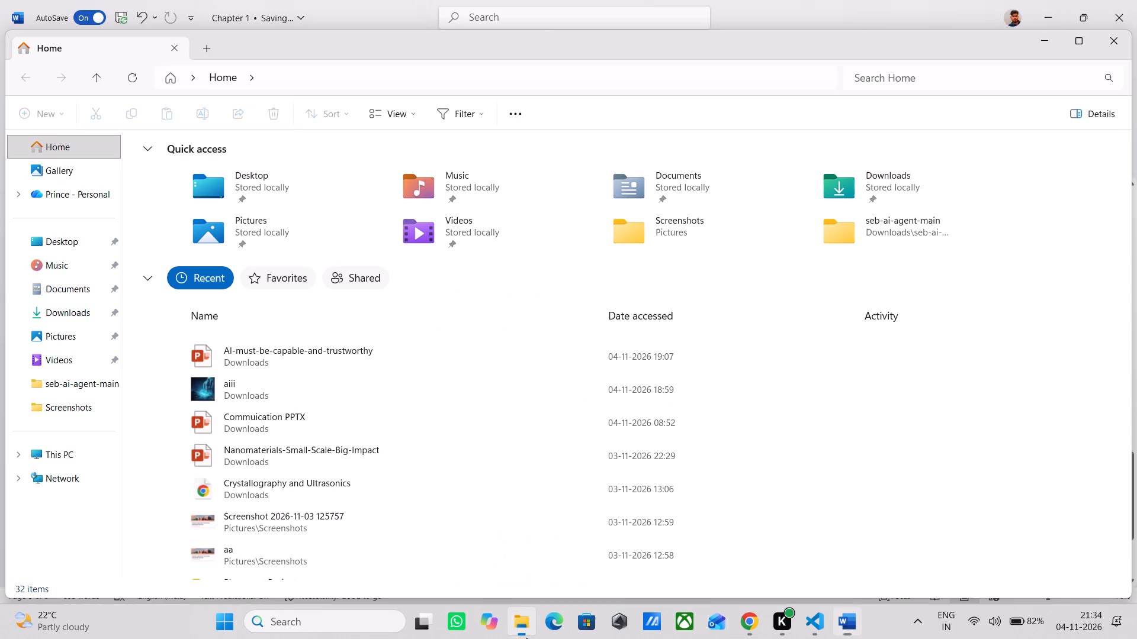
{"action": "scroll", "coordinate": [398, 347], "scroll_direction": "up", "scroll_amount": 7}
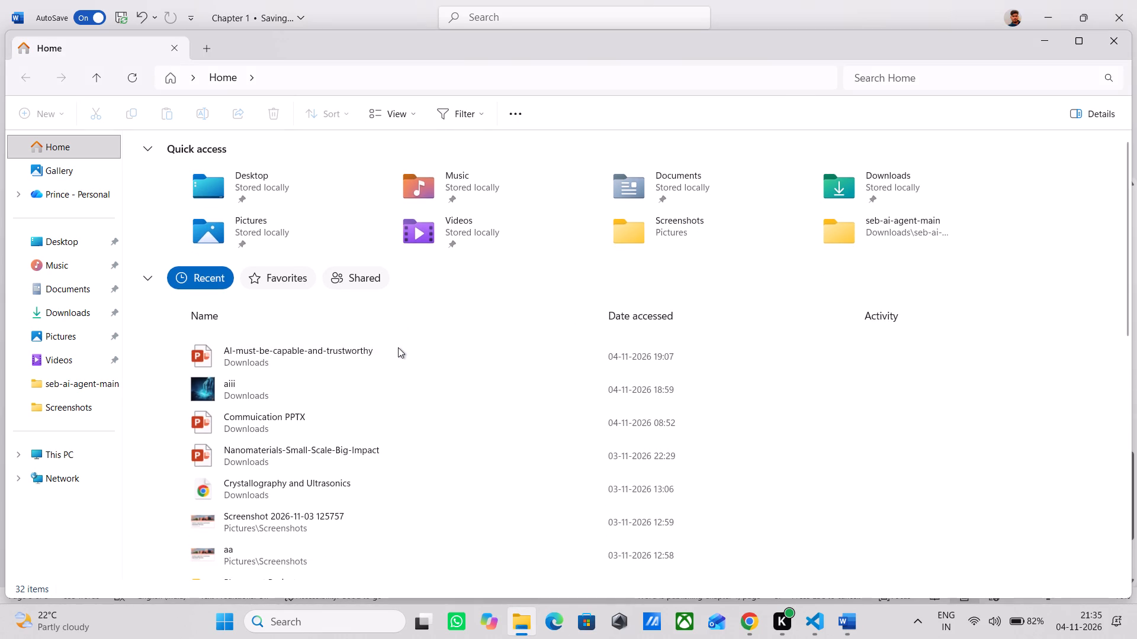
{"action": "left_click", "coordinate": [61, 291]}
{"action": "left_click", "coordinate": [70, 315]}
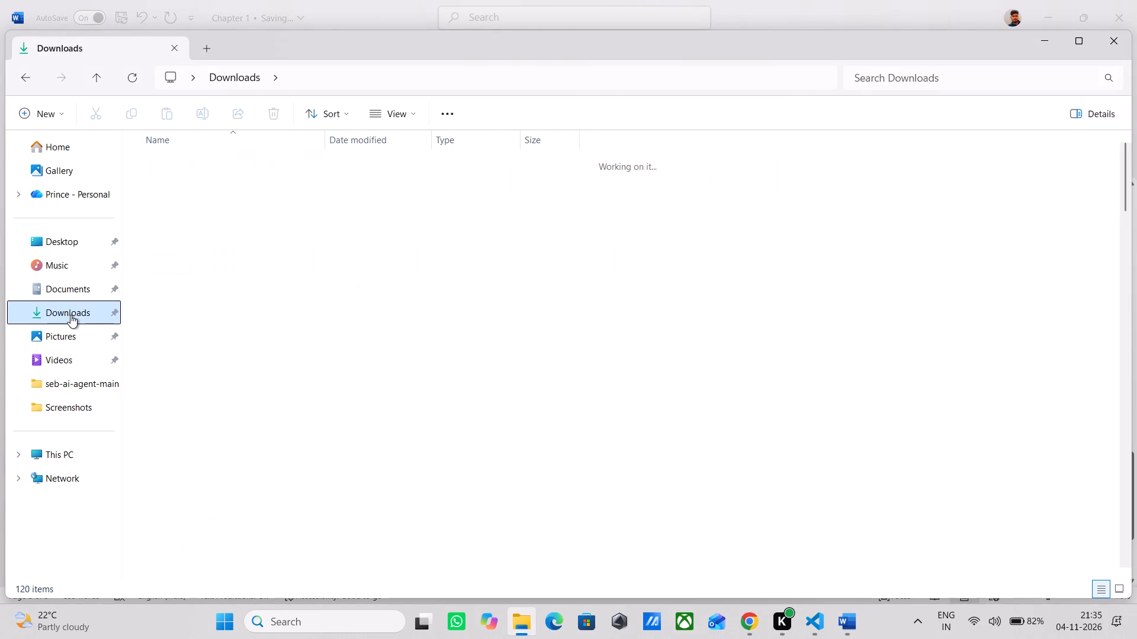
{"action": "left_click", "coordinate": [72, 266]}
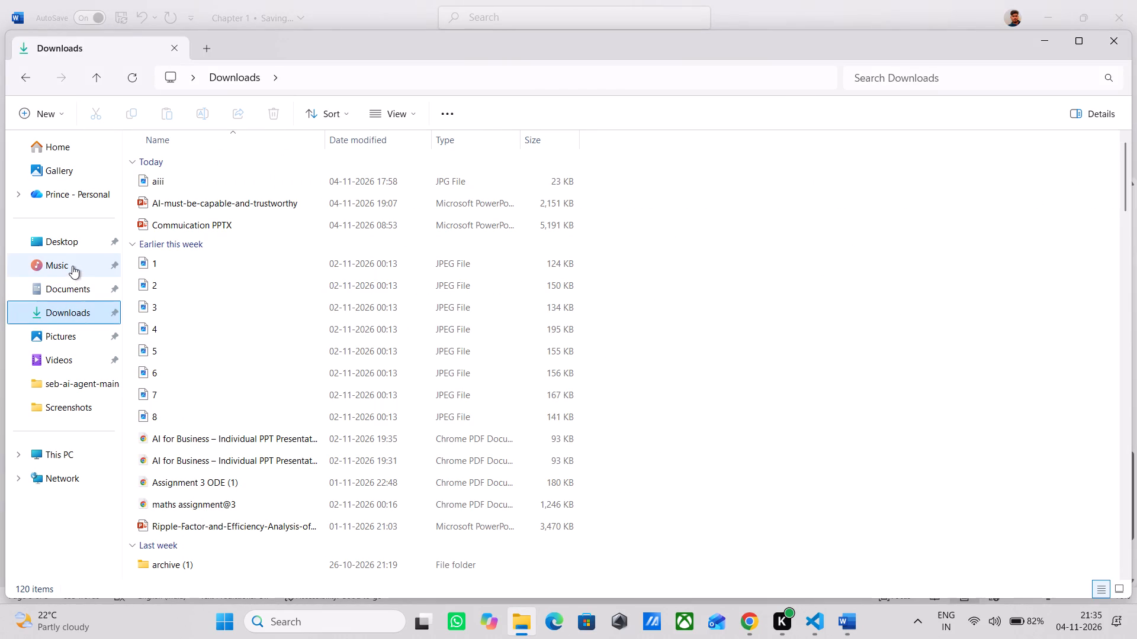
{"action": "left_click", "coordinate": [92, 195]}
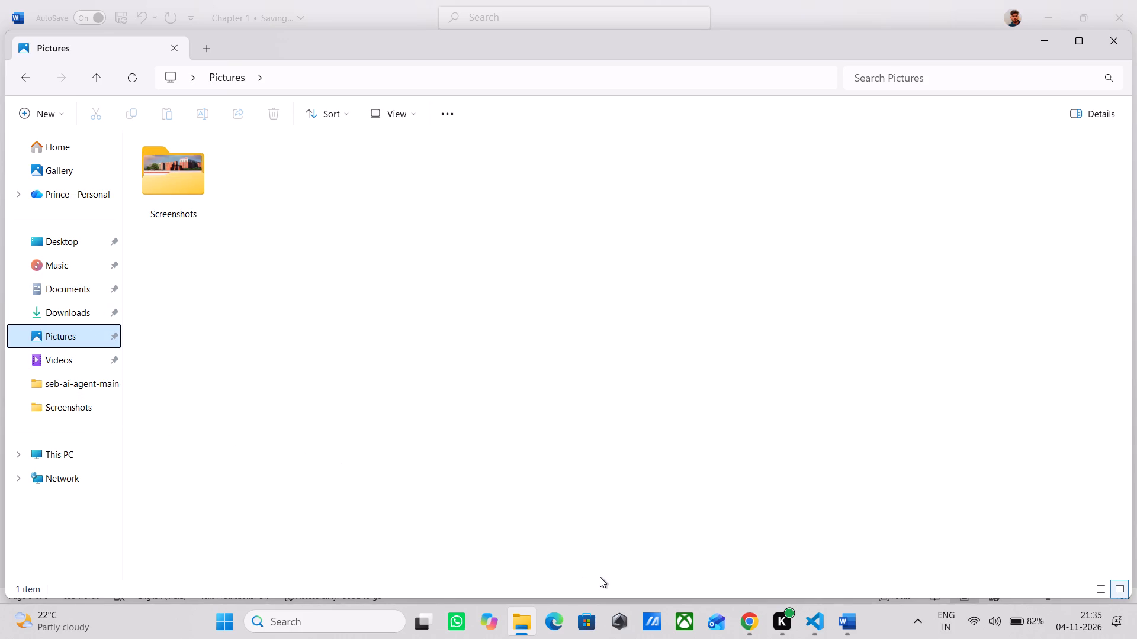
Switch back to Word and save a copy of the document as "introduction & marketing" in the OneDrive Documents folder, as a Word document.
{"action": "left_click", "coordinate": [851, 624]}
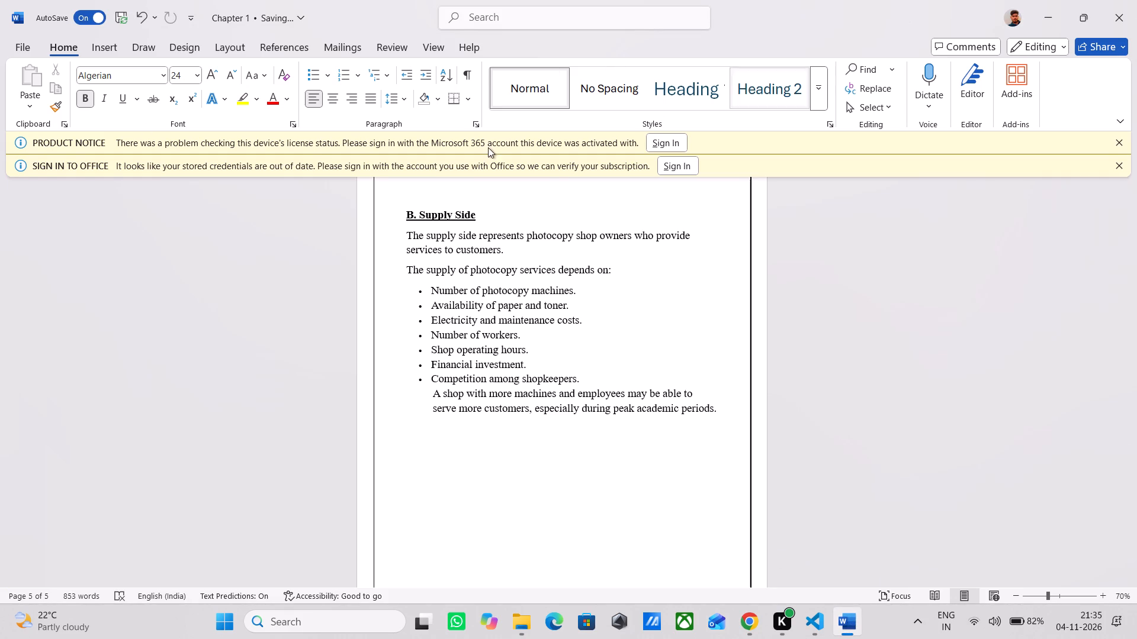
{"action": "left_click", "coordinate": [33, 47]}
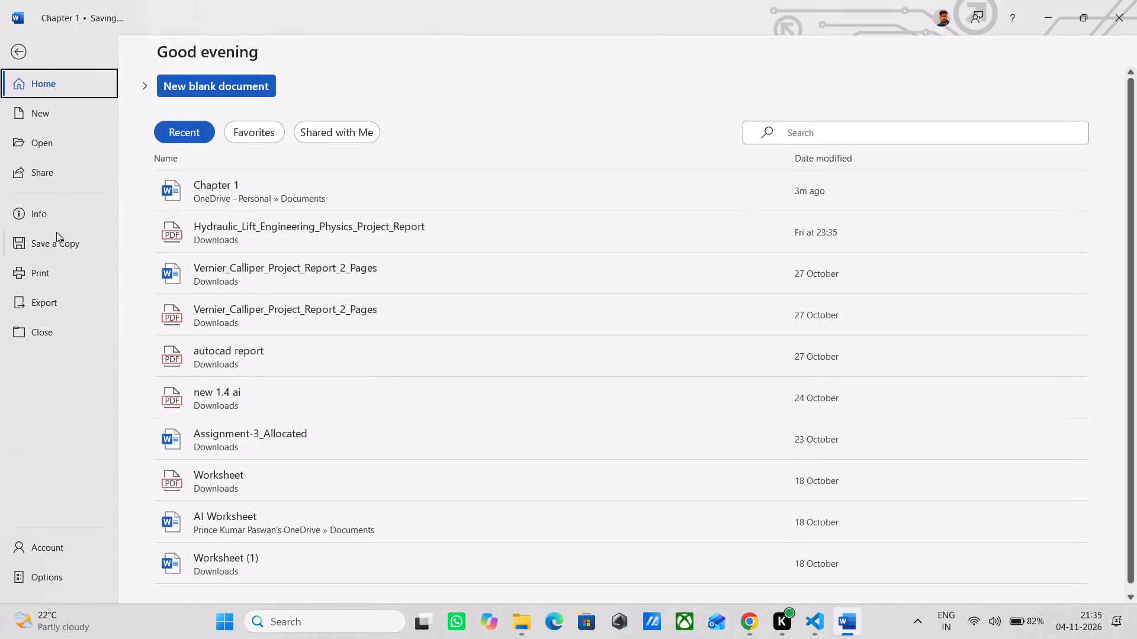
{"action": "left_click", "coordinate": [58, 248]}
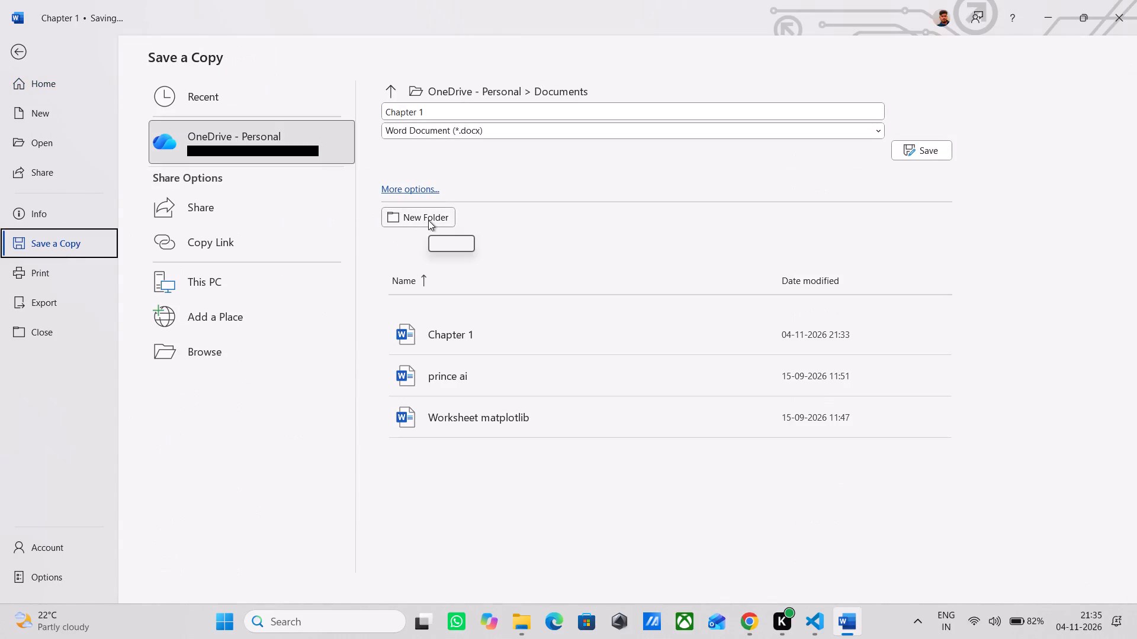
{"action": "left_click", "coordinate": [447, 105]}
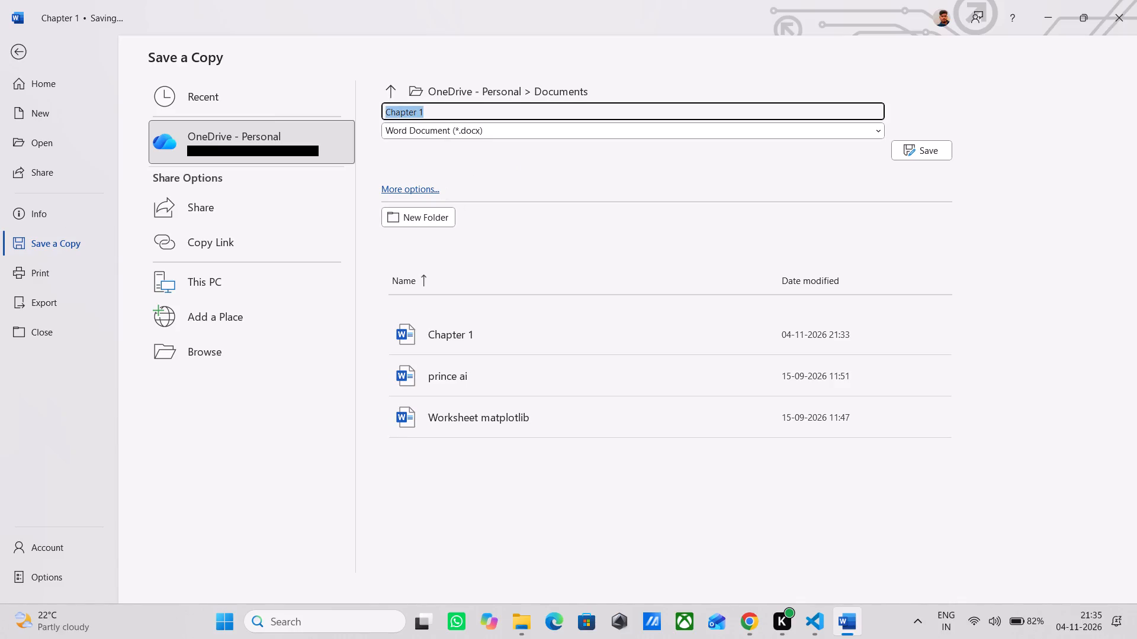
{"action": "key", "text": "BackSpace"}
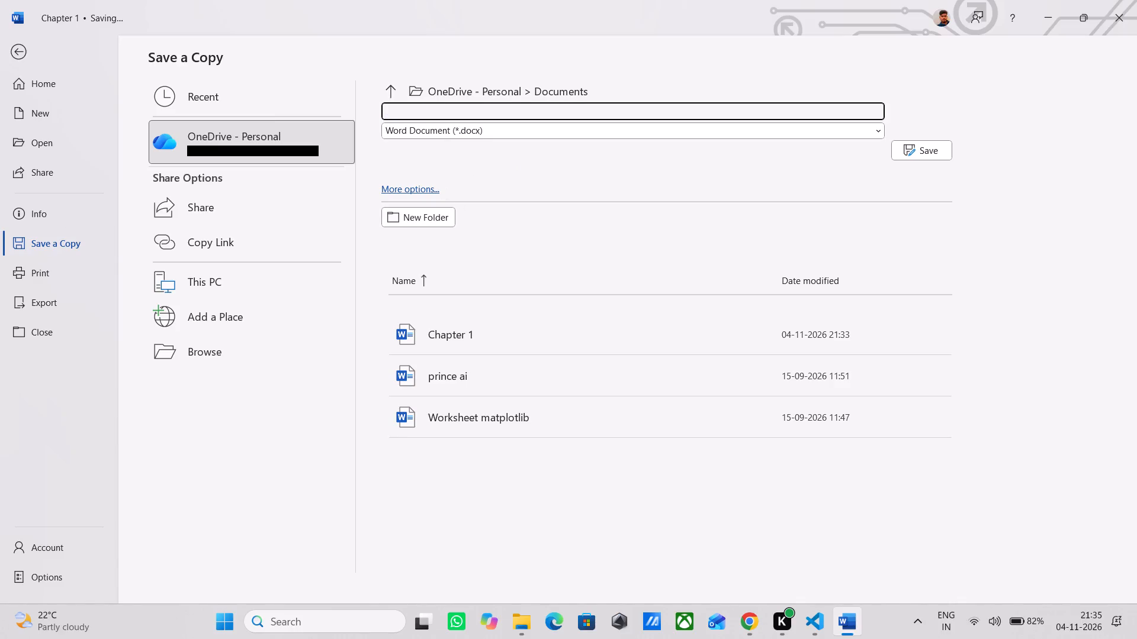
{"action": "type", "text": "nit"}
{"action": "type", "text": "ri"}
{"action": "key", "text": "BackSpace"}
{"action": "key", "text": "o"}
{"action": "key", "text": "BackSpace"}
{"action": "key", "text": "BackSpace"}
{"action": "key", "text": "BackSpace"}
{"action": "key", "text": "BackSpace"}
{"action": "key", "text": "BackSpace"}
{"action": "key", "text": "BackSpace"}
{"action": "key", "text": "BackSpace"}
{"action": "key", "text": "BackSpace"}
{"action": "key", "text": "BackSpace"}
{"action": "key", "text": "BackSpace"}
{"action": "key", "text": "BackSpace"}
{"action": "key", "text": "BackSpace"}
{"action": "key", "text": "BackSpace"}
{"action": "type", "text": "introduction"}
{"action": "key", "text": "space"}
{"action": "type", "text": "&marke"}
{"action": "type", "text": "ting"}
{"action": "key", "text": "Left"}
{"action": "key", "text": "Left"}
{"action": "key", "text": "Left"}
{"action": "key", "text": "Left"}
{"action": "key", "text": "Left"}
{"action": "key", "text": "Left"}
{"action": "key", "text": "Left"}
{"action": "key", "text": "Left"}
{"action": "key", "text": "Left"}
{"action": "key", "text": "space"}
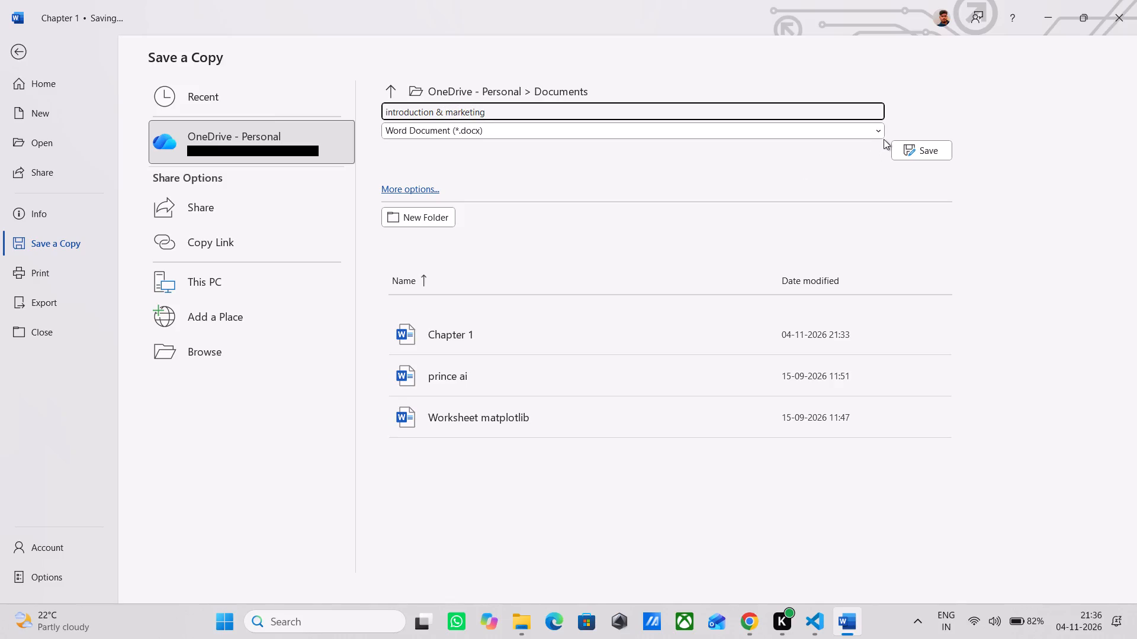
{"action": "left_click", "coordinate": [905, 147]}
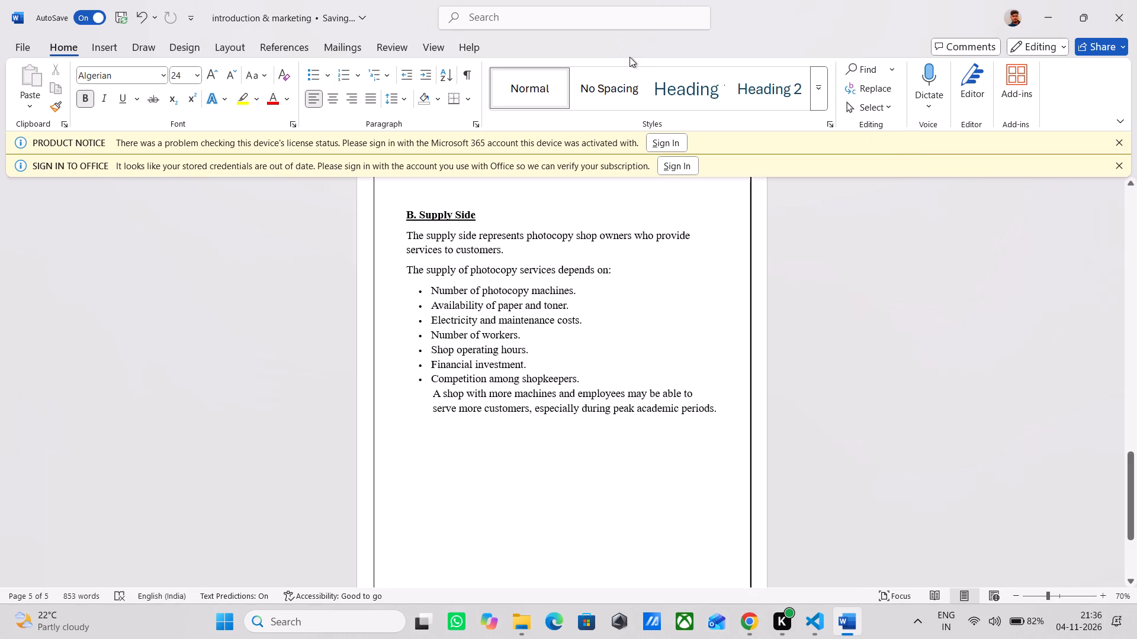
Check the file name and storage location of the saved copy.
{"action": "left_click", "coordinate": [342, 14]}
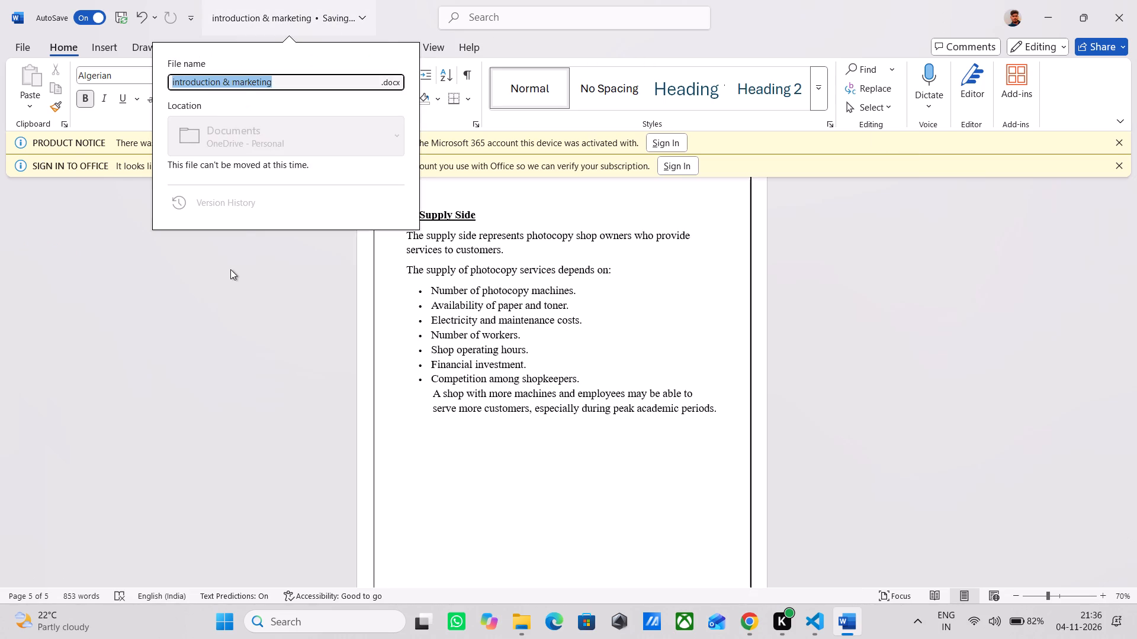
{"action": "left_click", "coordinate": [230, 269]}
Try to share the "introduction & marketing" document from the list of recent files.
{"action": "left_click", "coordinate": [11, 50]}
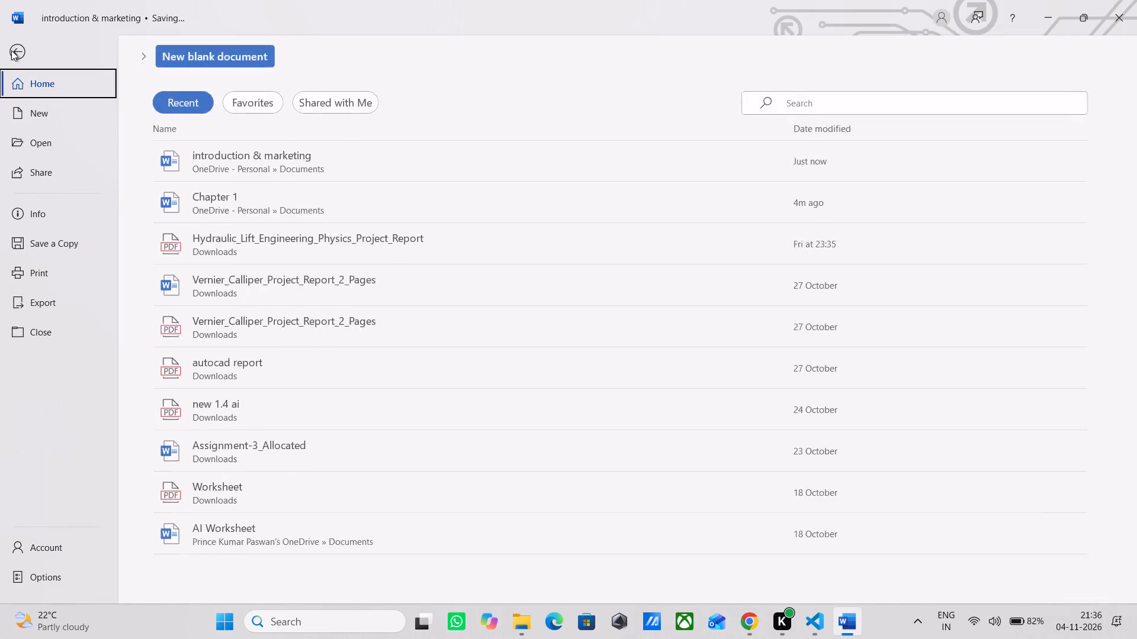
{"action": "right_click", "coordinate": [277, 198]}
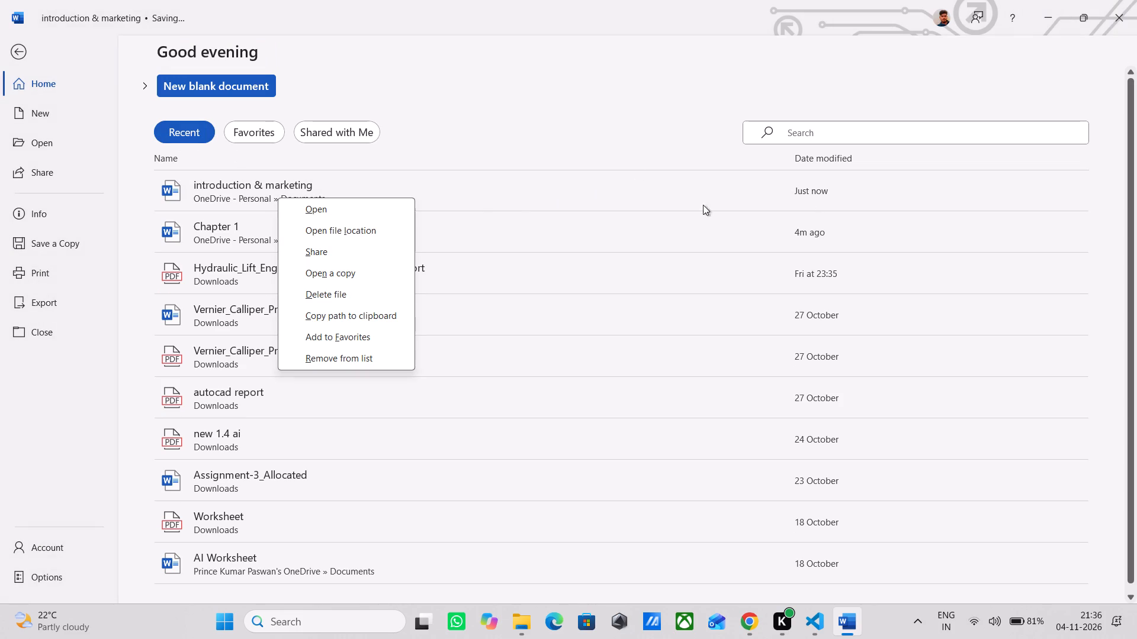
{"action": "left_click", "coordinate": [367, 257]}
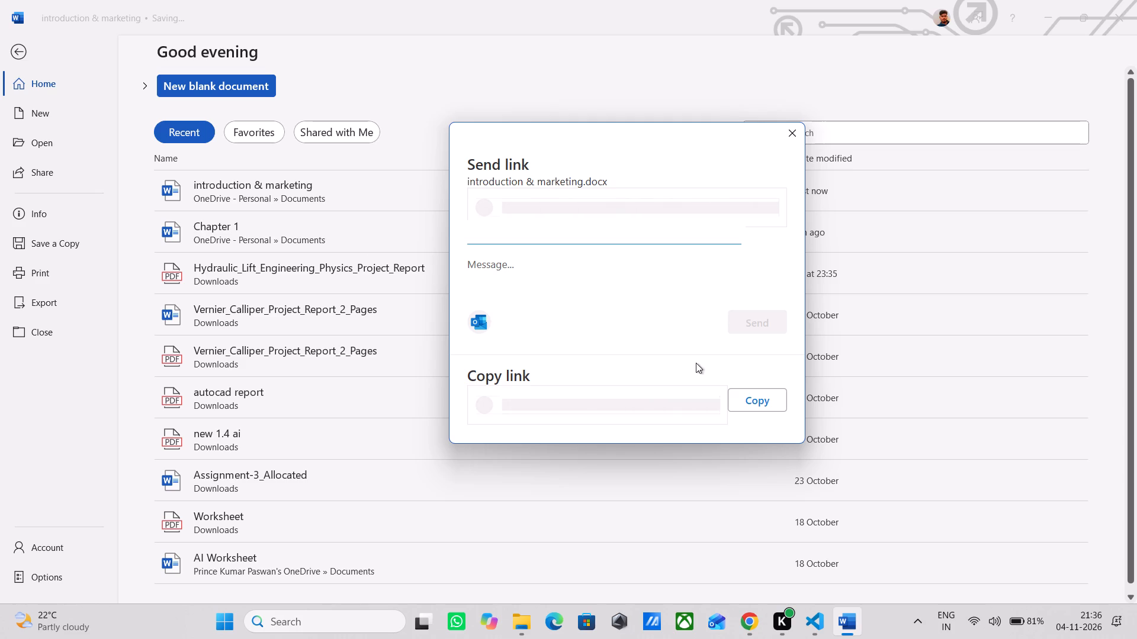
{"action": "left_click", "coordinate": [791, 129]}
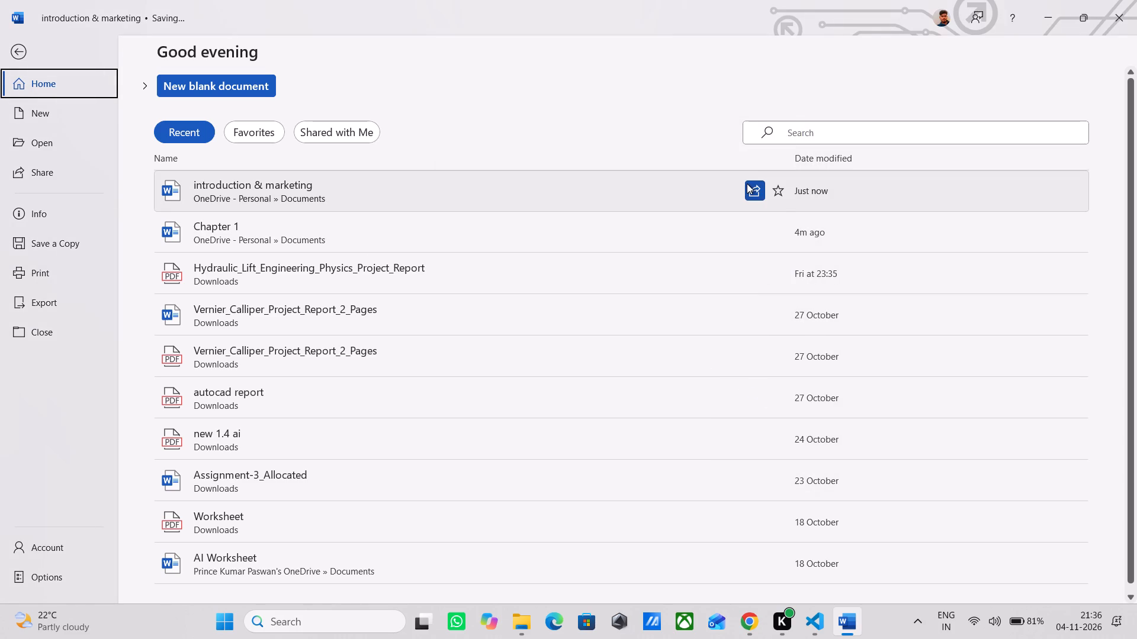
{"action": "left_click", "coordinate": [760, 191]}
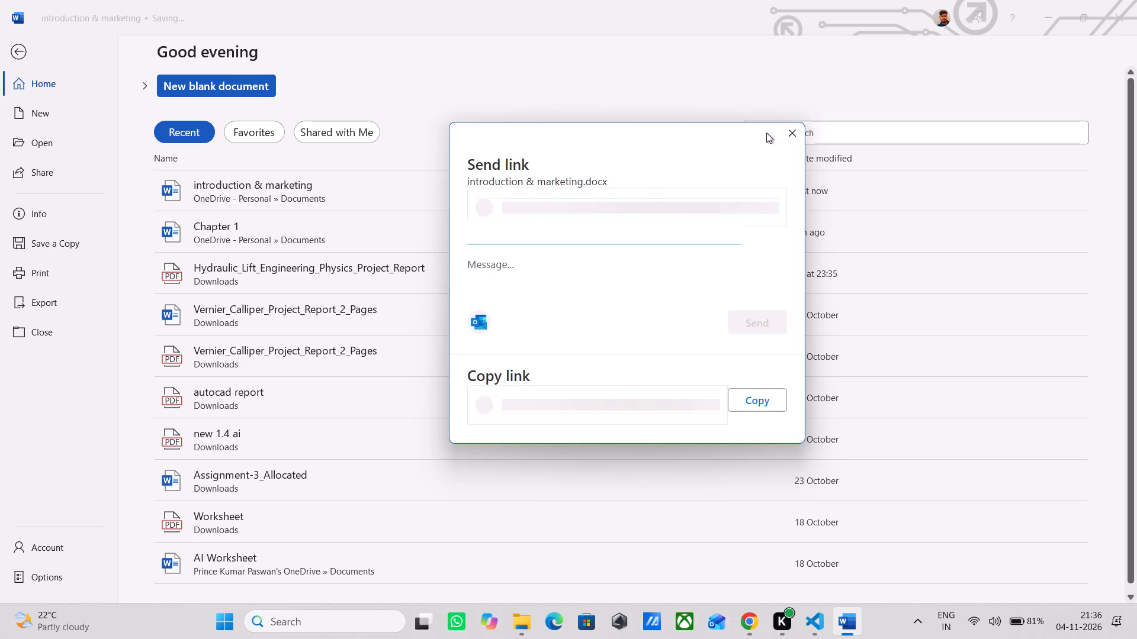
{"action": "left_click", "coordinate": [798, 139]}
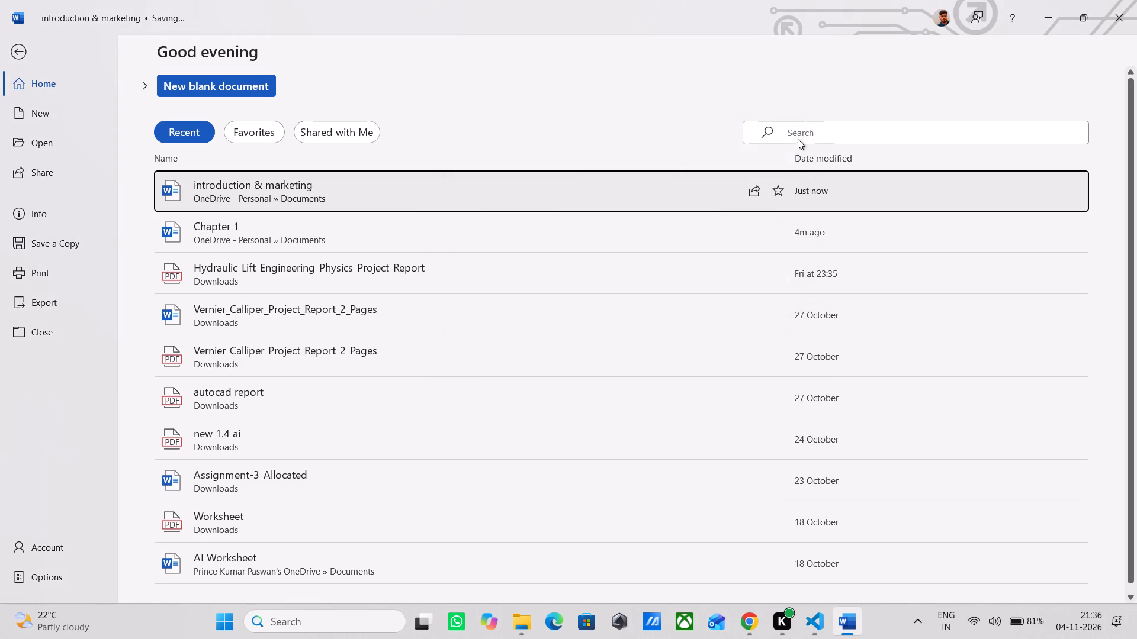
Switch to File Explorer and look for the saved document in the Documents, Music, OneDrive and Downloads folders.
{"action": "left_click", "coordinate": [523, 632]}
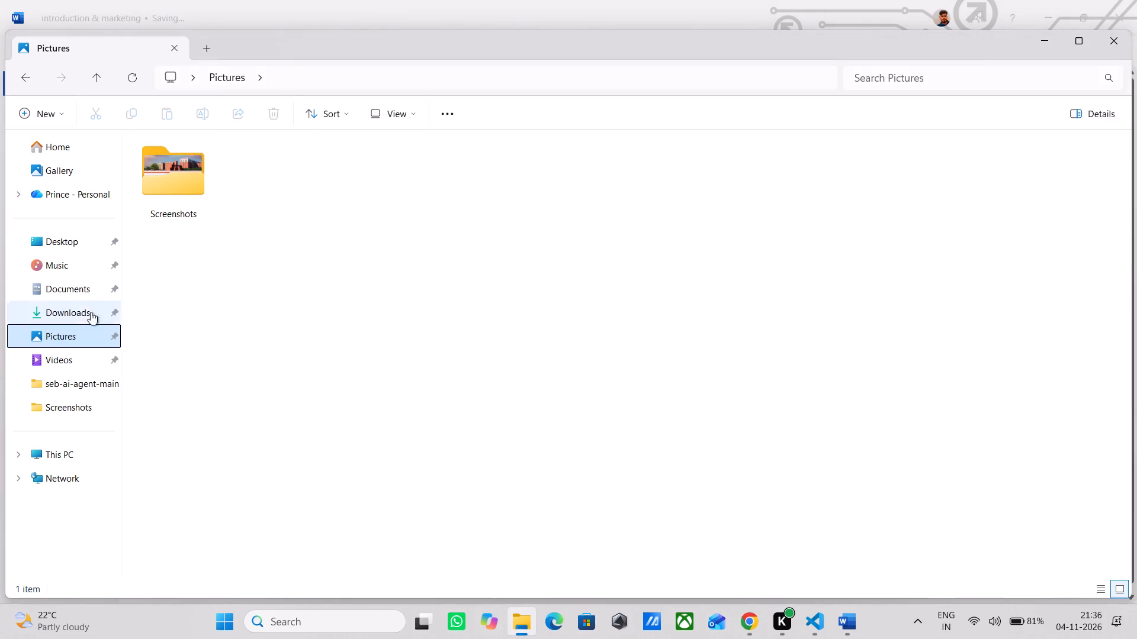
{"action": "left_click", "coordinate": [79, 283]}
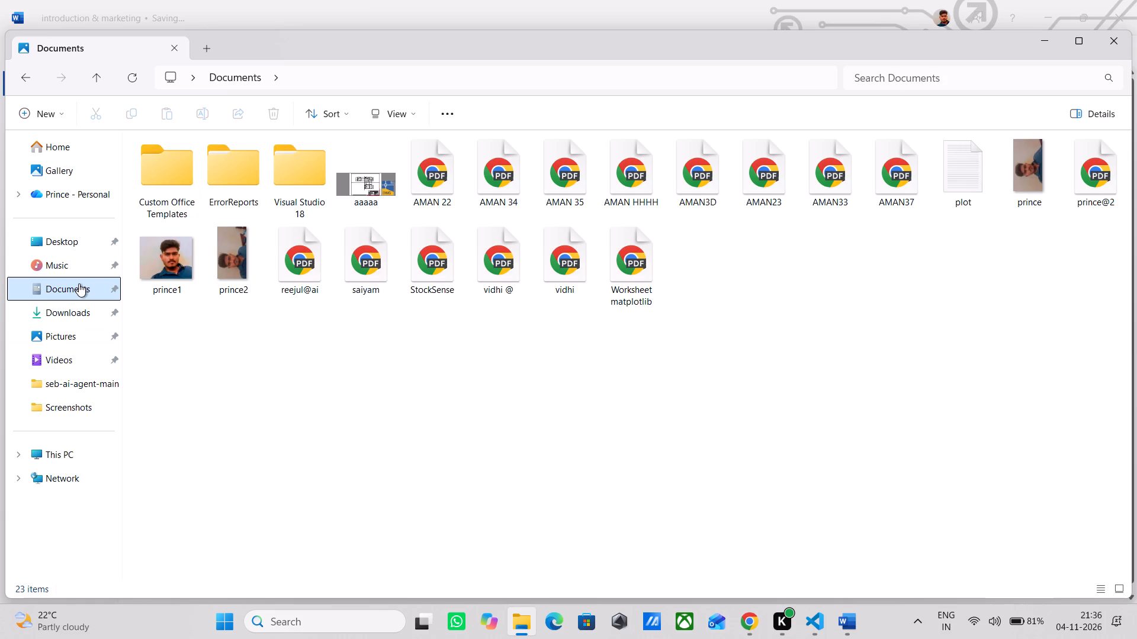
{"action": "left_click", "coordinate": [70, 260]}
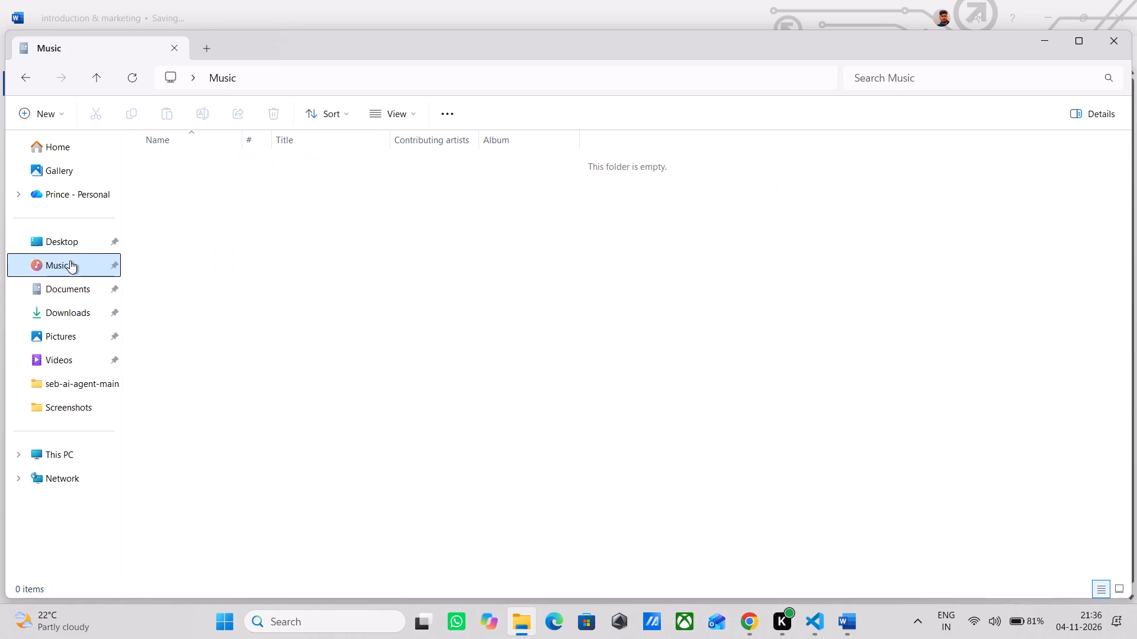
{"action": "left_click", "coordinate": [71, 191]}
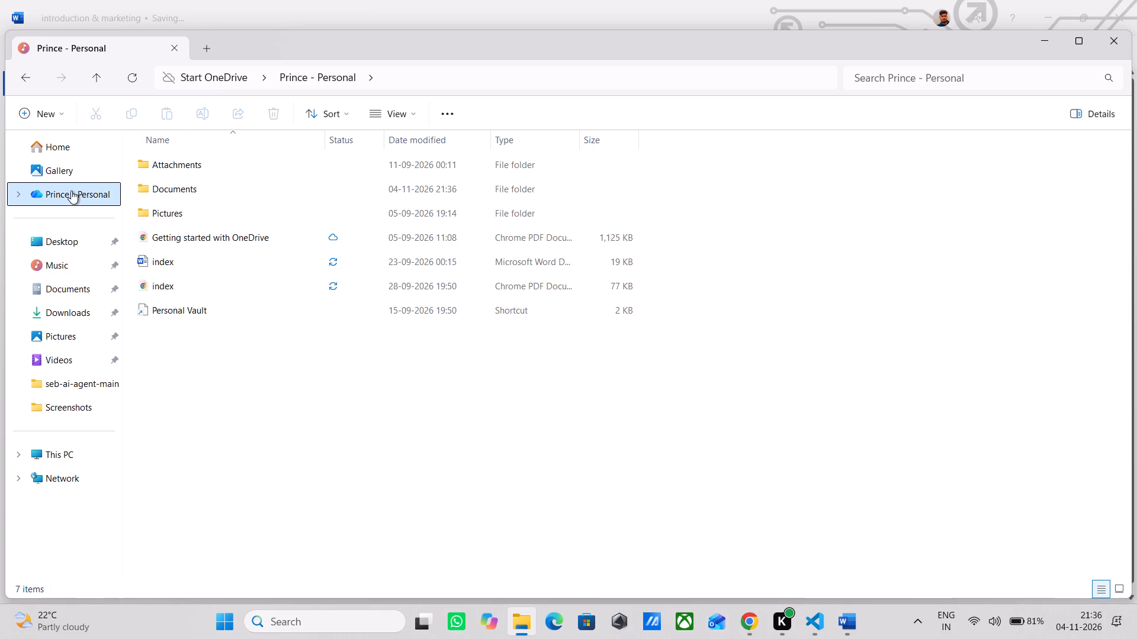
{"action": "left_click", "coordinate": [75, 291]}
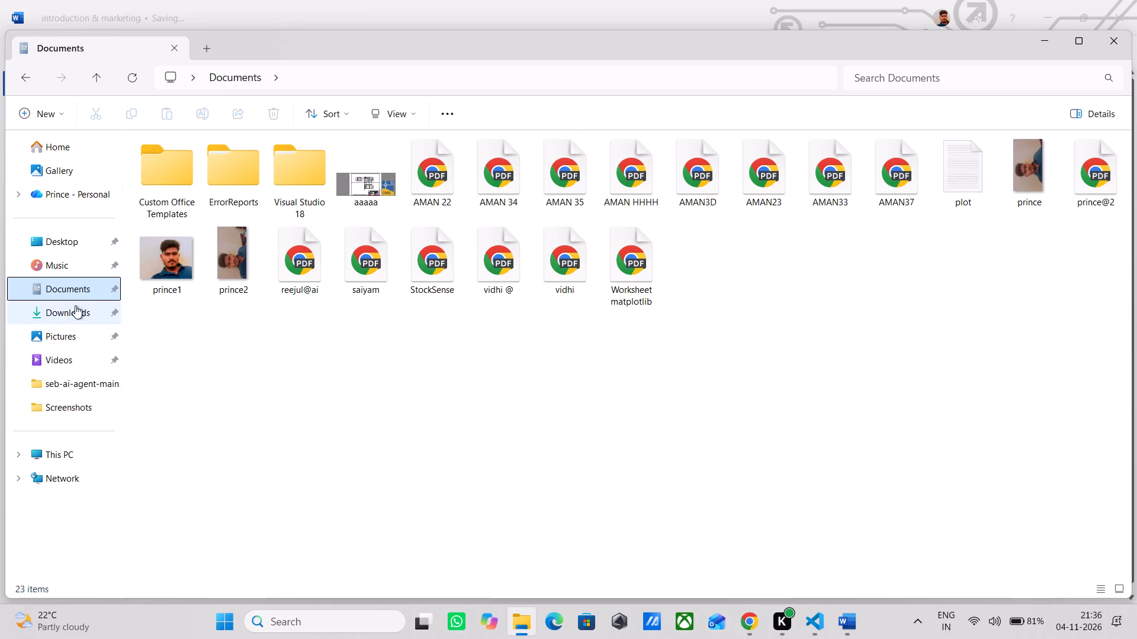
{"action": "left_click", "coordinate": [76, 317]}
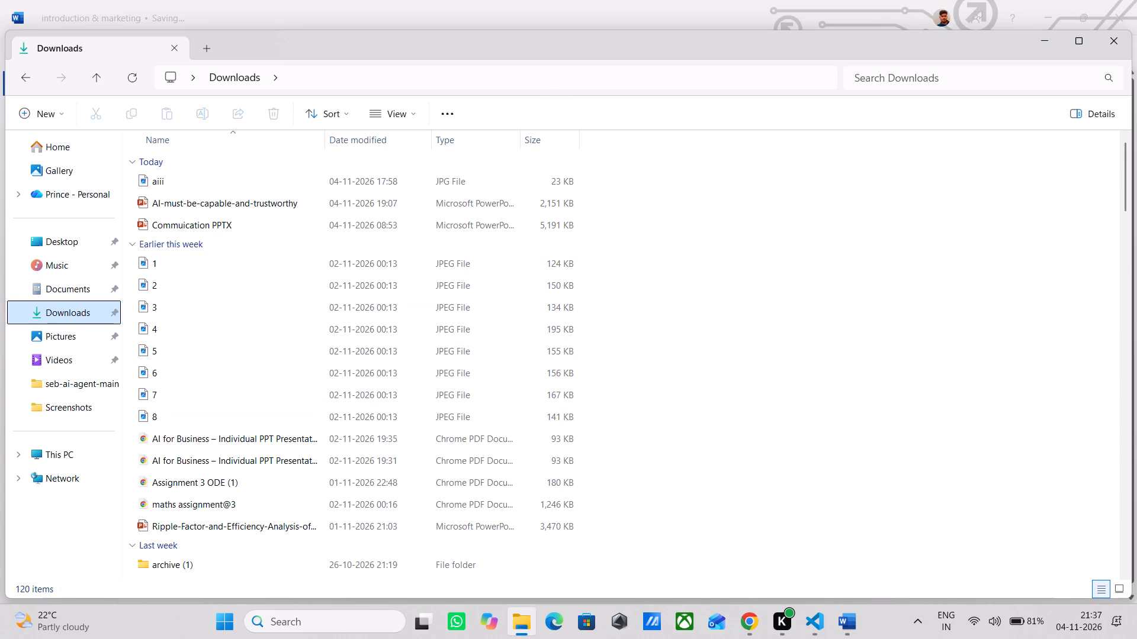
Search the Downloads folder for "introduction &marke".
{"action": "type", "text": "in"}
{"action": "key", "text": "BackSpace"}
{"action": "key", "text": "BackSpace"}
{"action": "key", "text": "BackSpace"}
{"action": "left_click", "coordinate": [949, 73]}
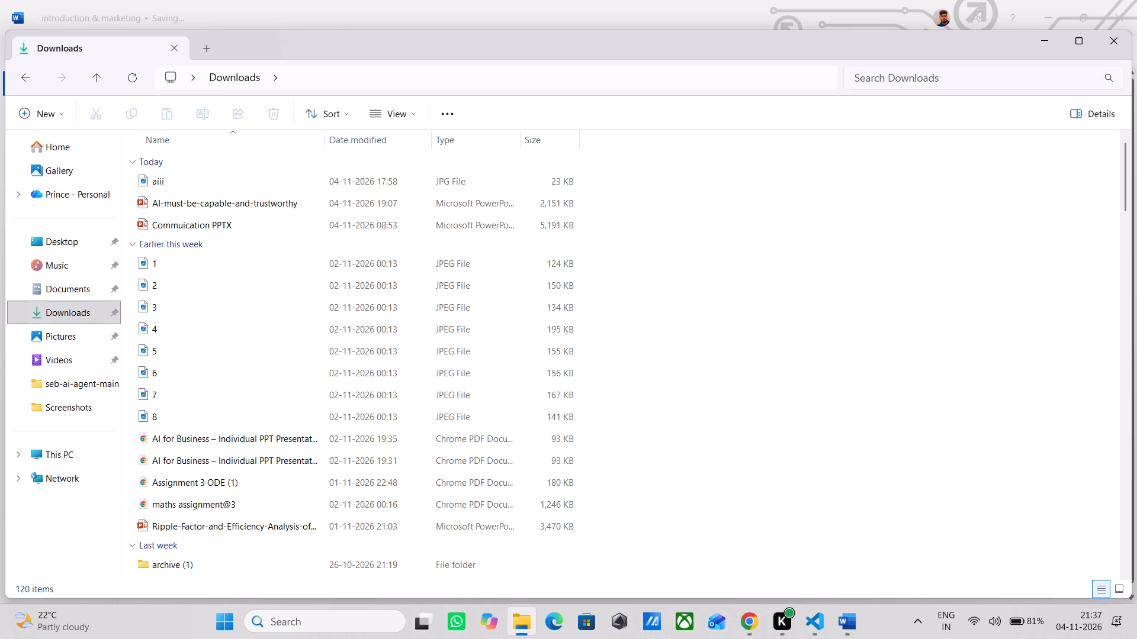
{"action": "type", "text": "intr"}
{"action": "key", "text": "o"}
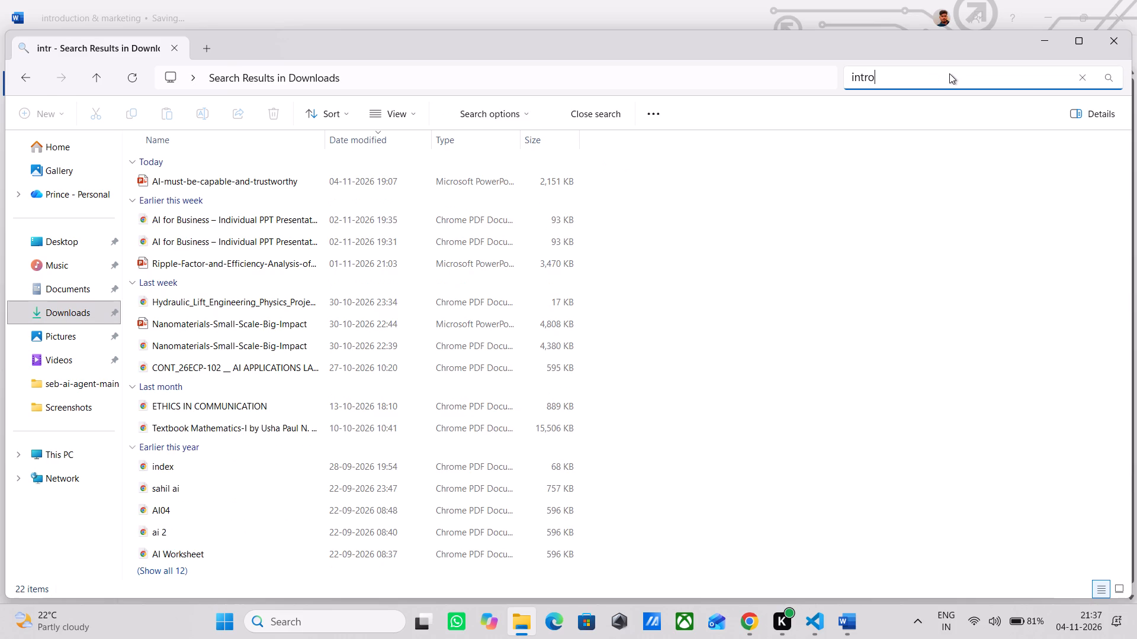
{"action": "key", "text": "d"}
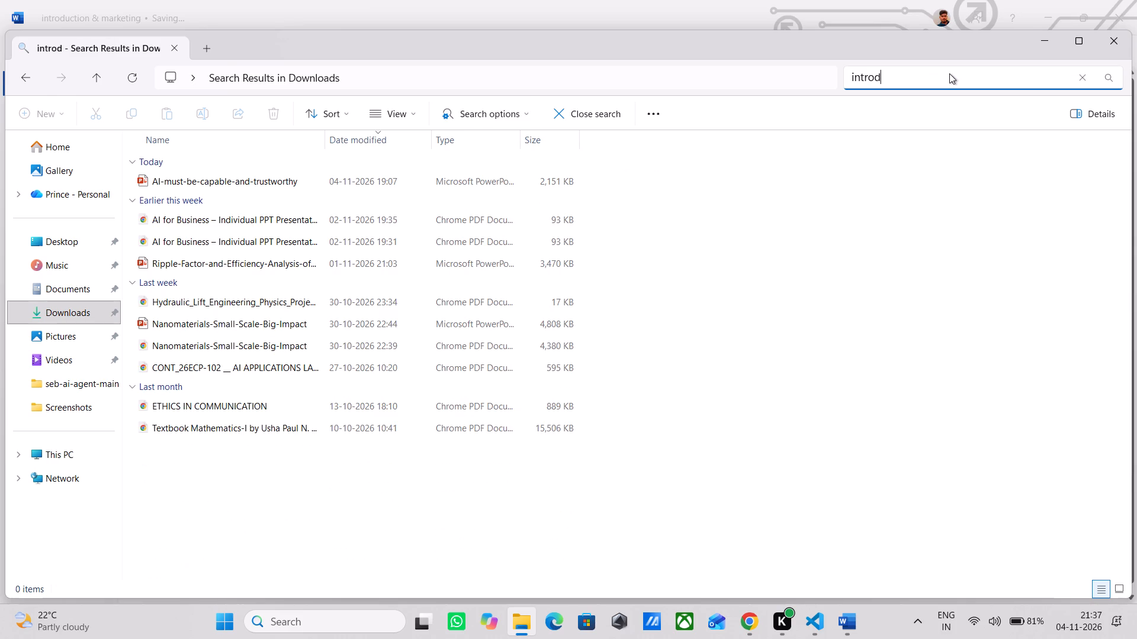
{"action": "type", "text": "uction"}
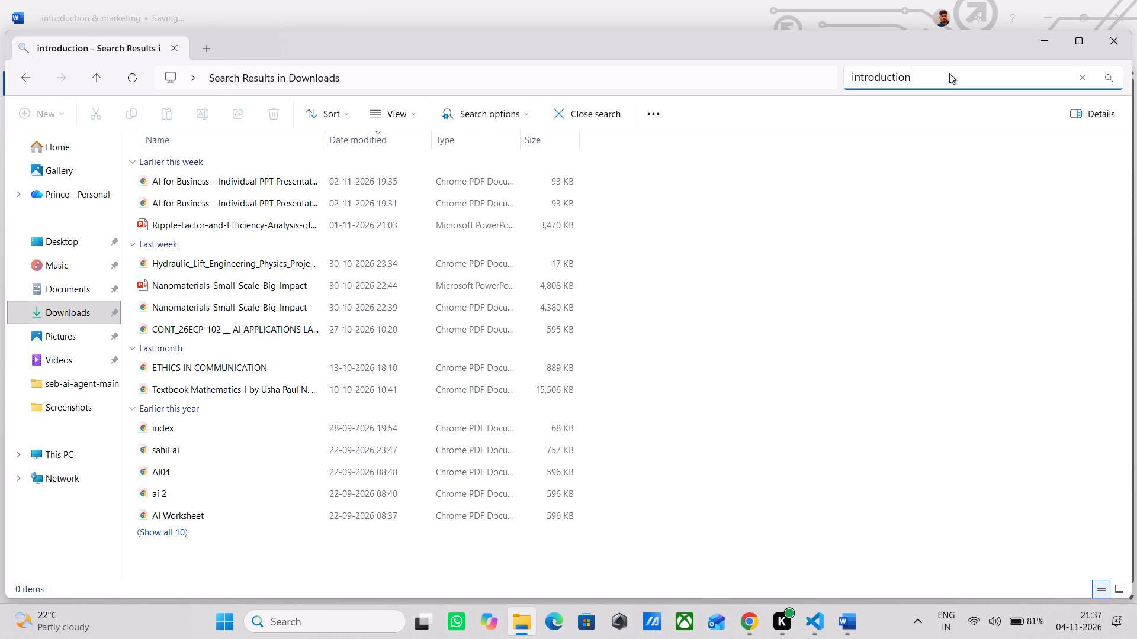
{"action": "key", "text": "space"}
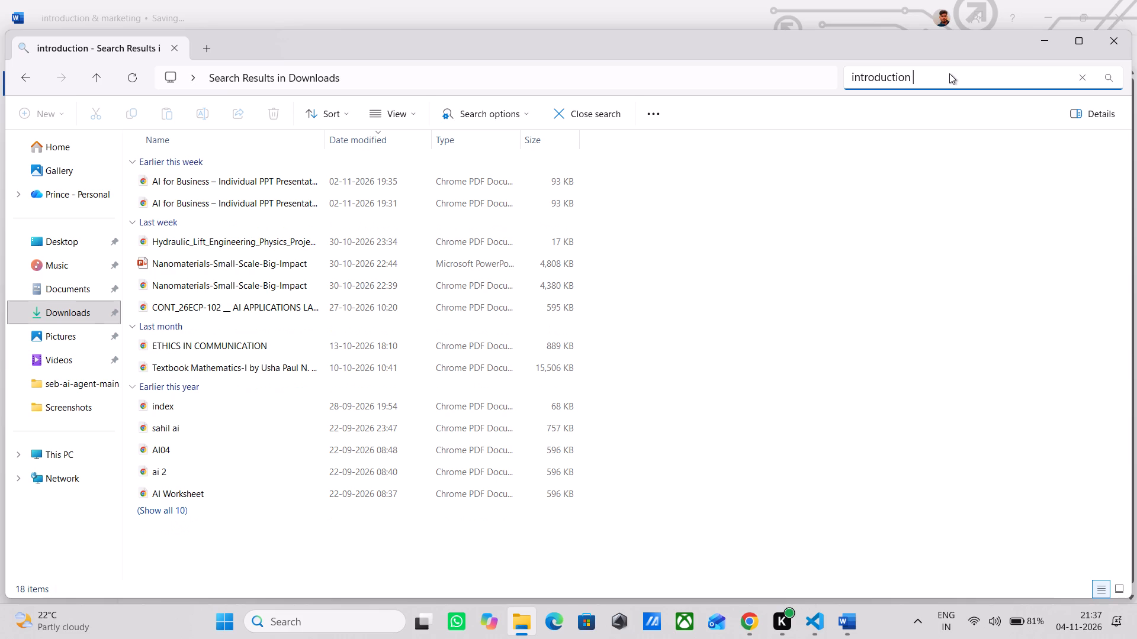
{"action": "key", "text": "shift+ampersand"}
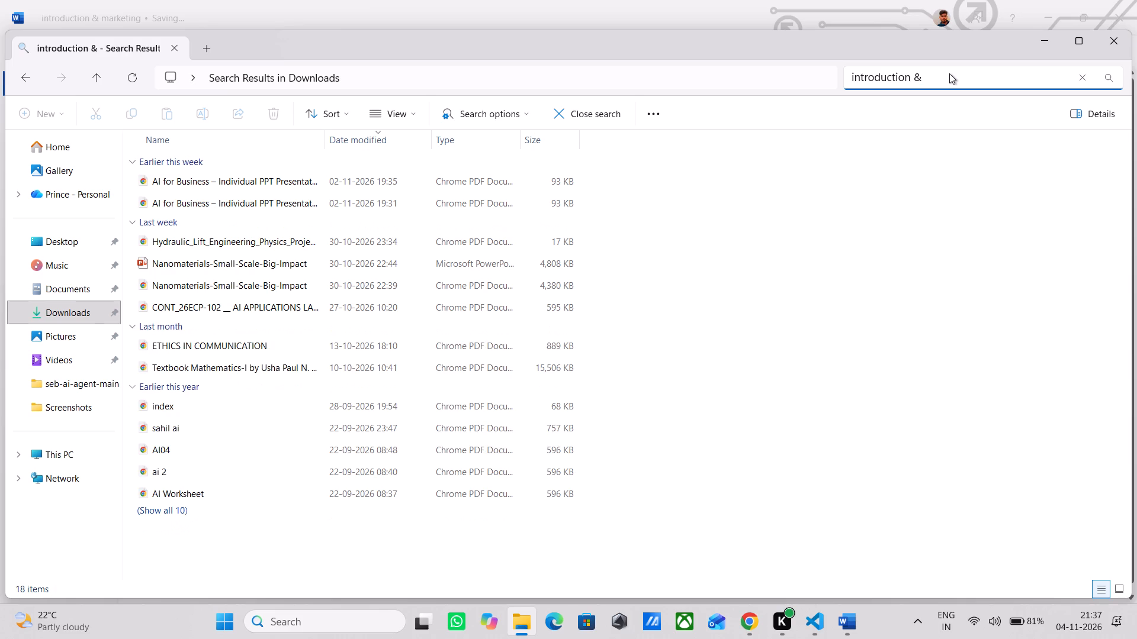
{"action": "key", "text": "m"}
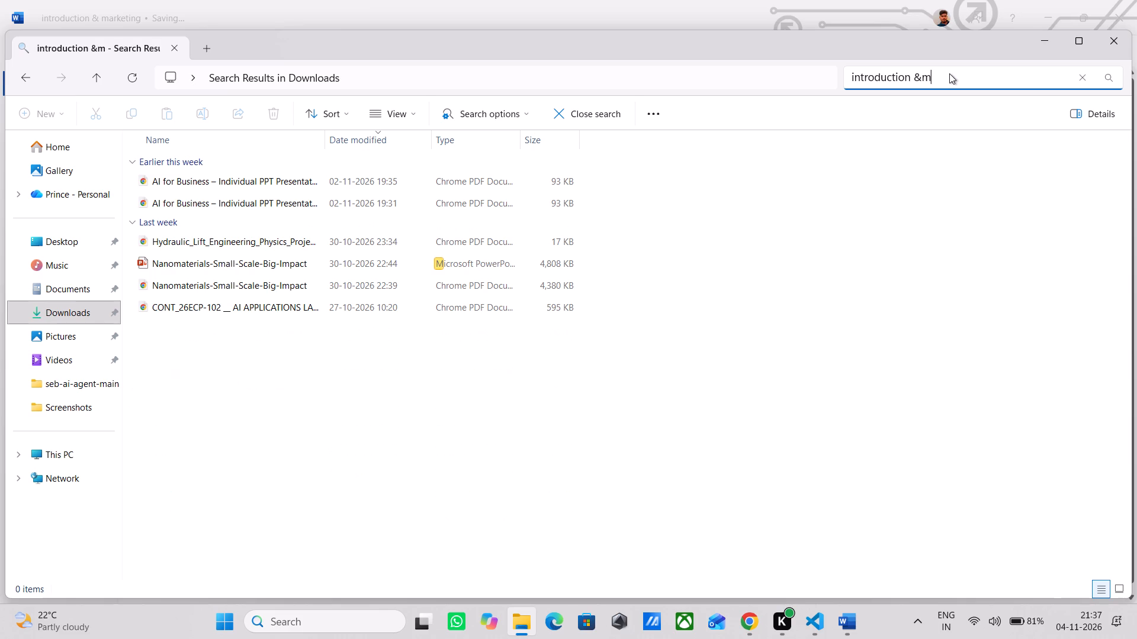
{"action": "type", "text": "ar"}
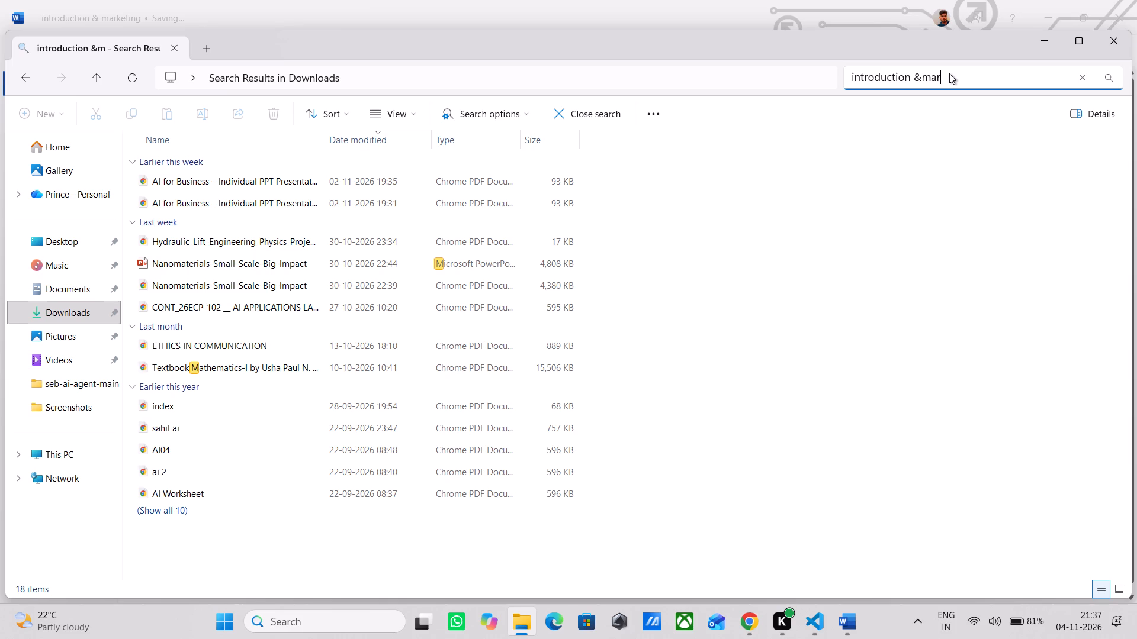
{"action": "type", "text": "ke"}
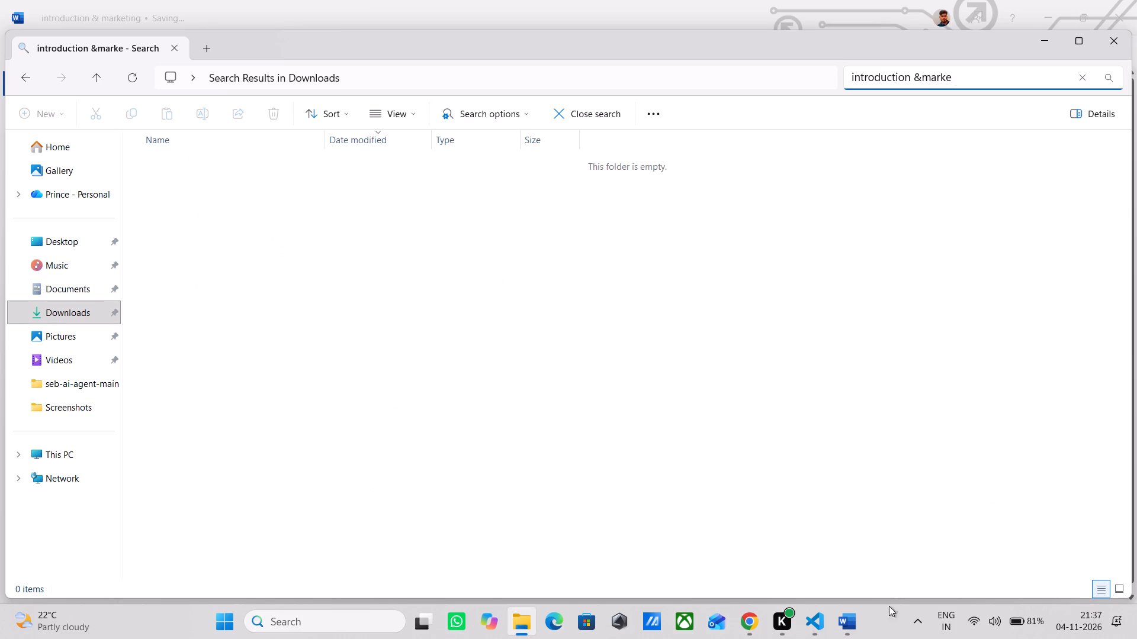
Switch back to Word and export the document as a PDF named "introduction & marketing" to the OneDrive Documents folder, with standard optimization.
{"action": "left_click", "coordinate": [849, 633]}
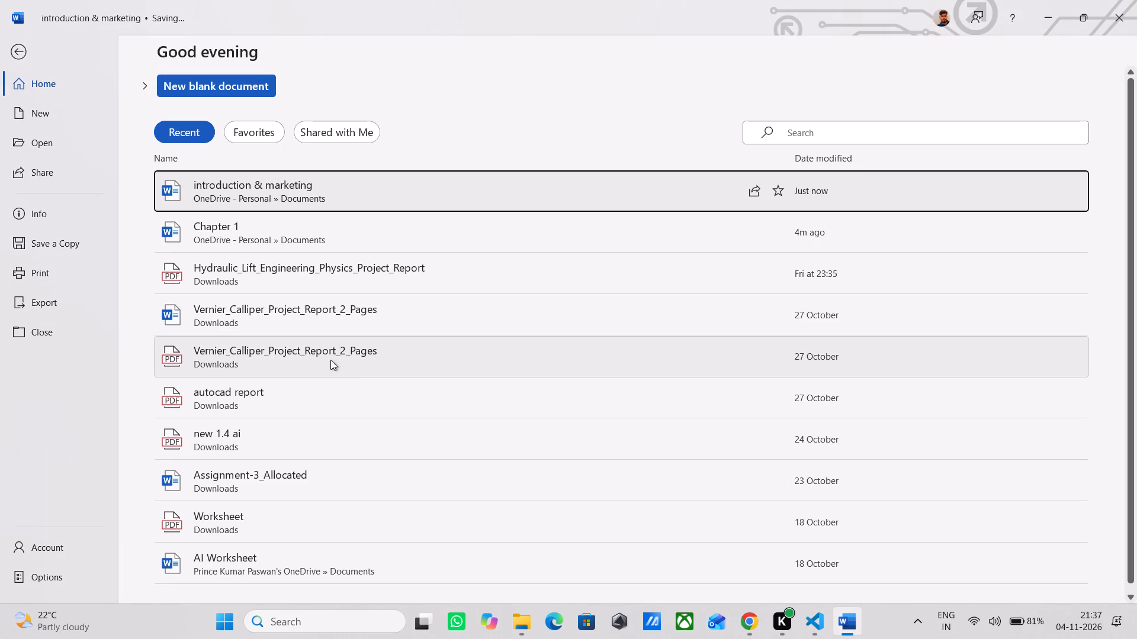
{"action": "left_click", "coordinate": [43, 302]}
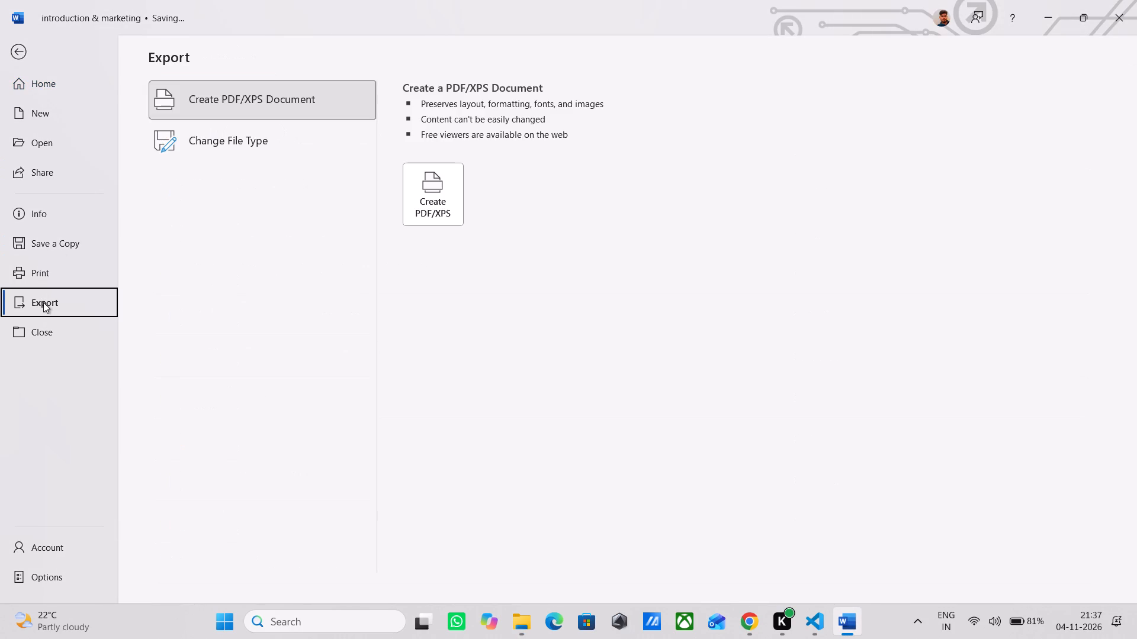
{"action": "left_click", "coordinate": [417, 174]}
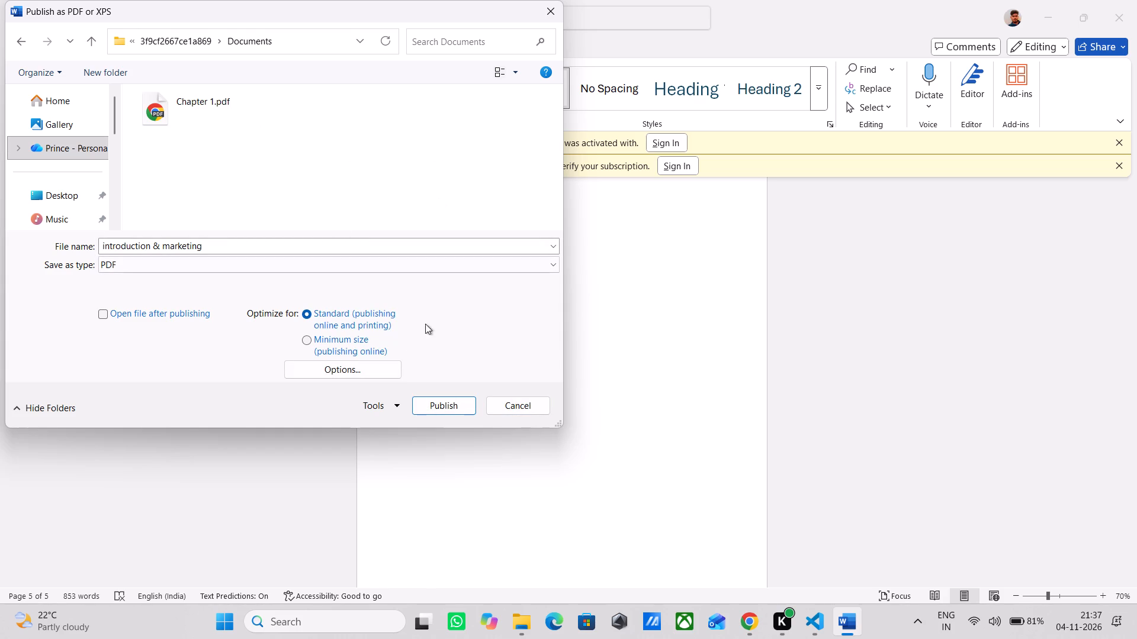
{"action": "left_click", "coordinate": [437, 401]}
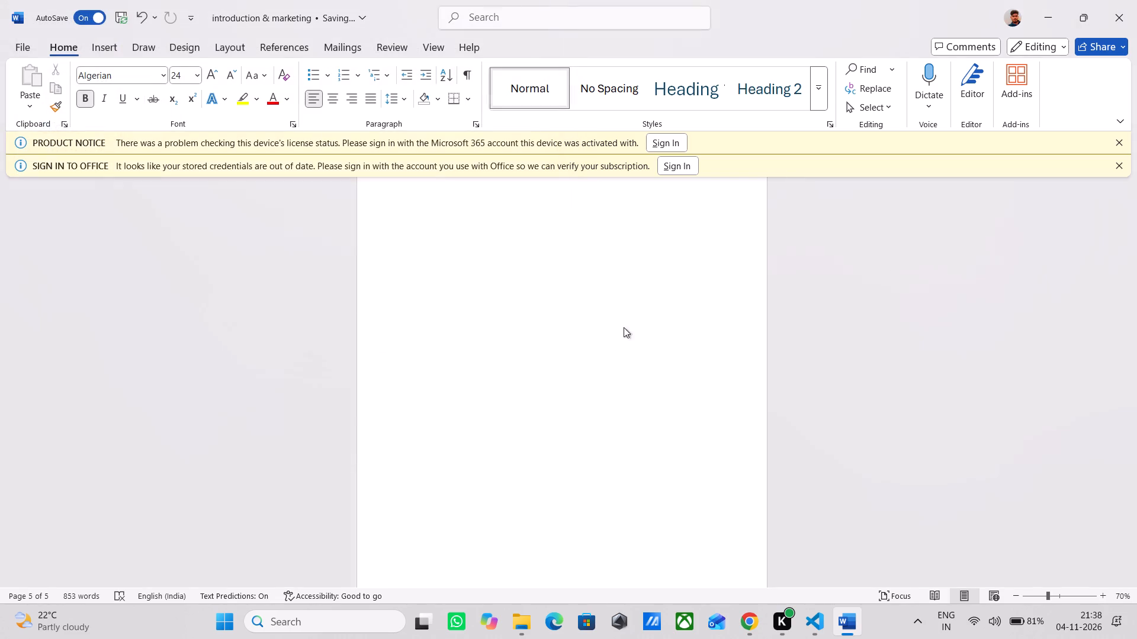
Look for the exported PDF in File Explorer's OneDrive, Desktop, Music, Documents, Videos, Pictures and Home locations, and return to Word.
{"action": "left_click", "coordinate": [519, 635]}
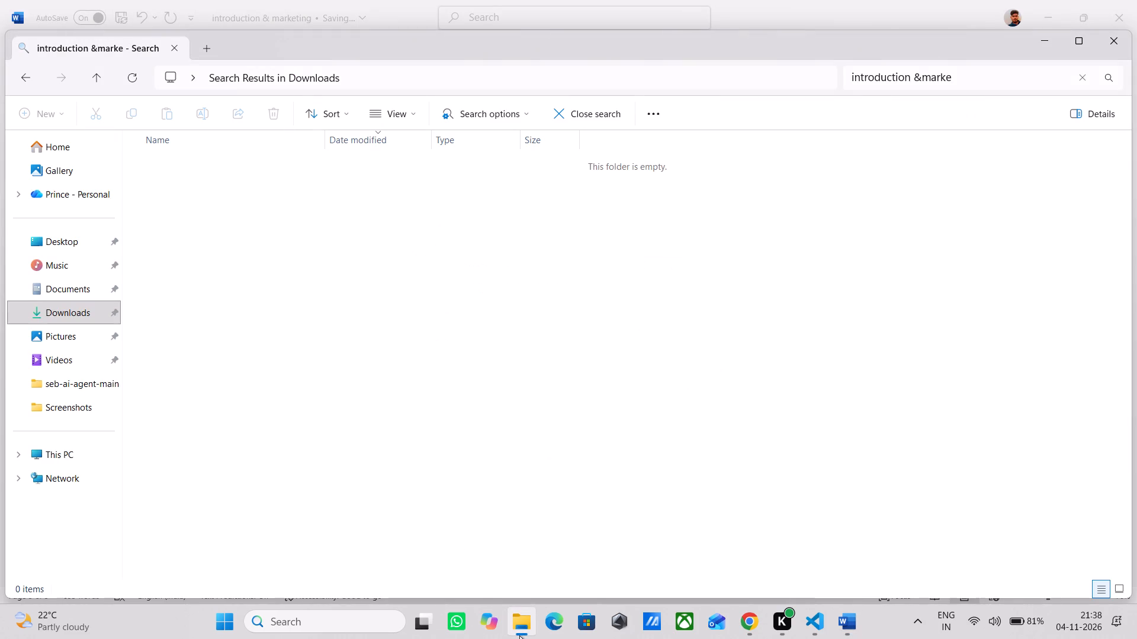
{"action": "left_click", "coordinate": [63, 210]}
{"action": "left_click", "coordinate": [68, 200]}
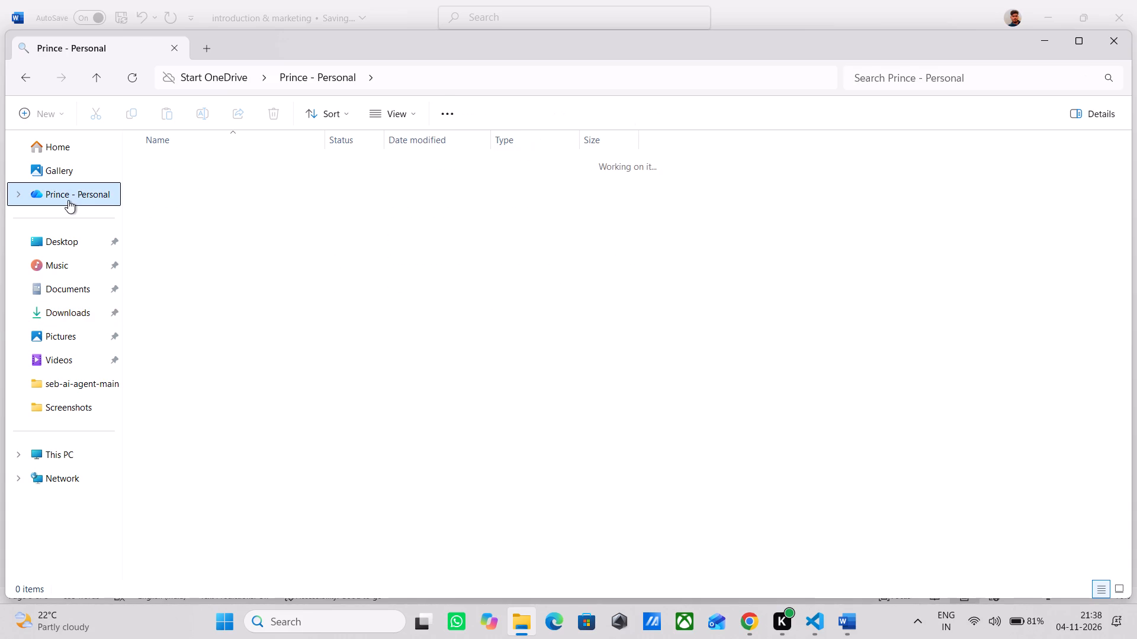
{"action": "left_click", "coordinate": [67, 240]}
{"action": "left_click", "coordinate": [69, 271]}
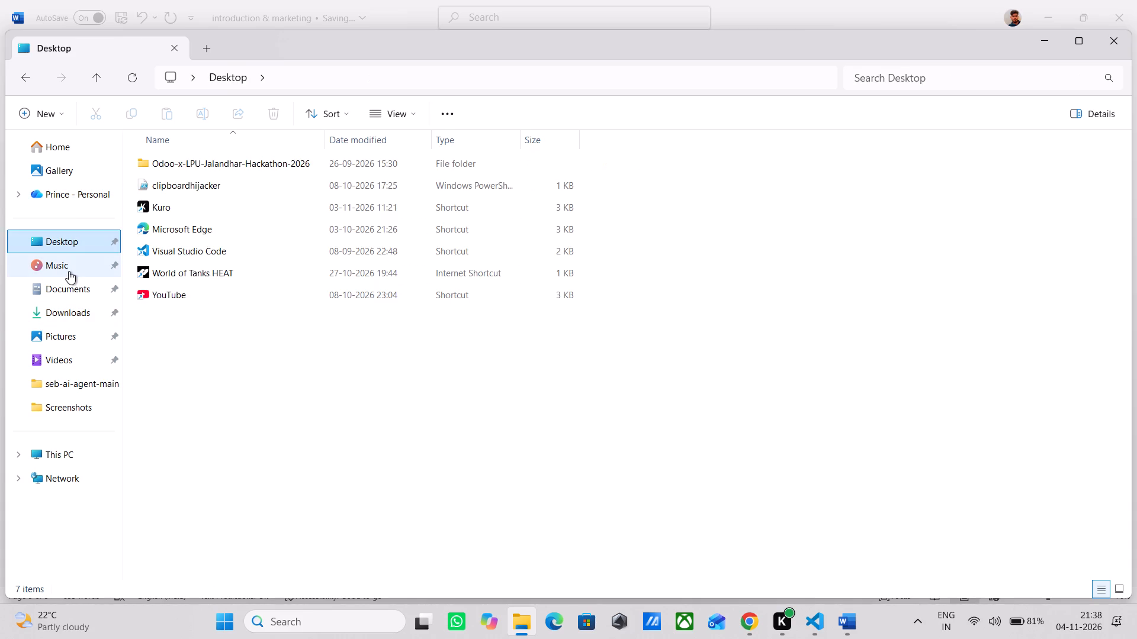
{"action": "left_click", "coordinate": [73, 293]}
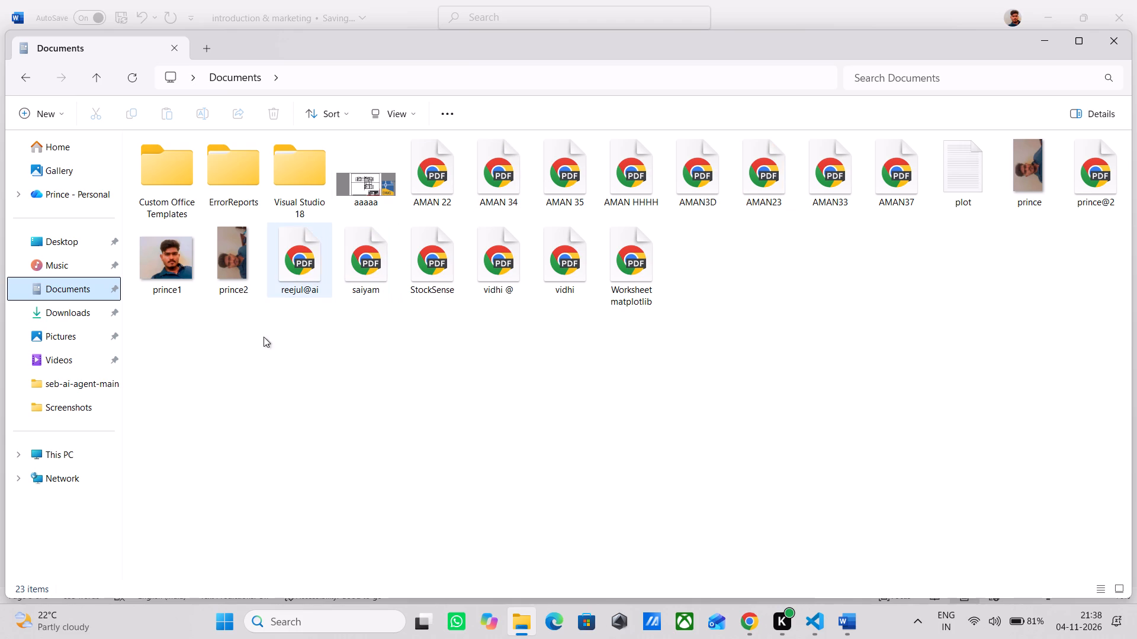
{"action": "left_click", "coordinate": [114, 370]}
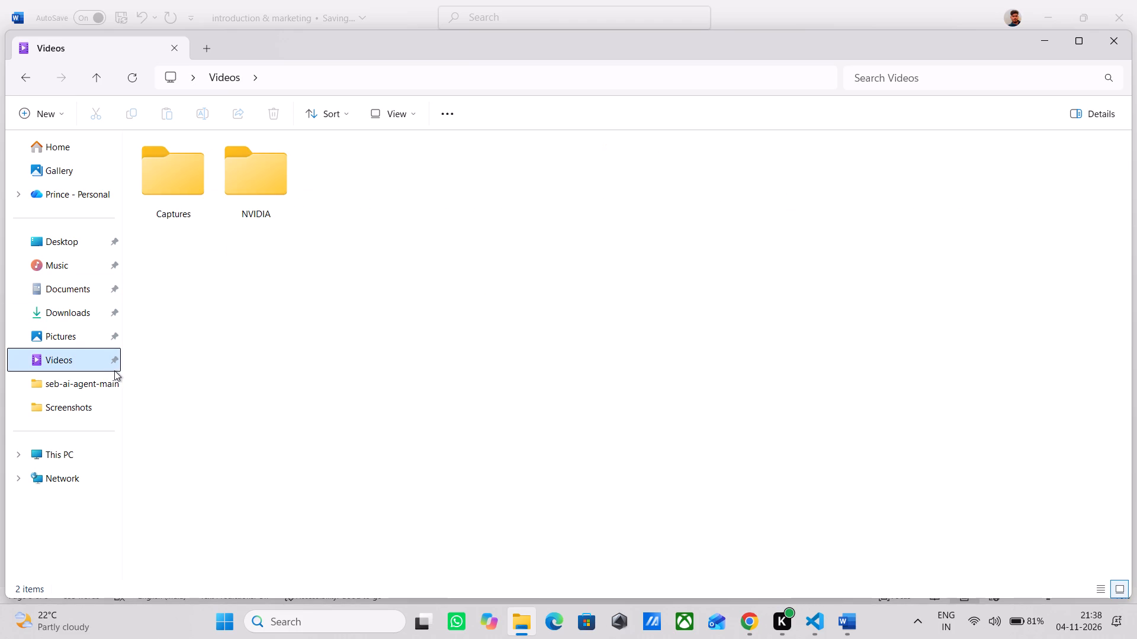
{"action": "left_click", "coordinate": [65, 336]}
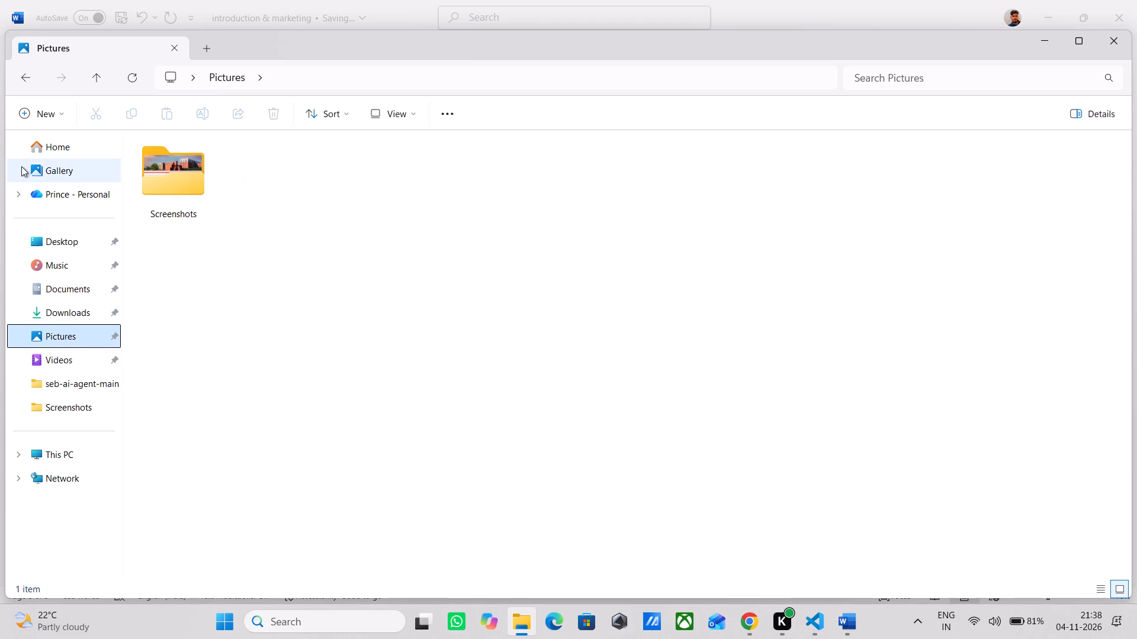
{"action": "left_click", "coordinate": [51, 153]}
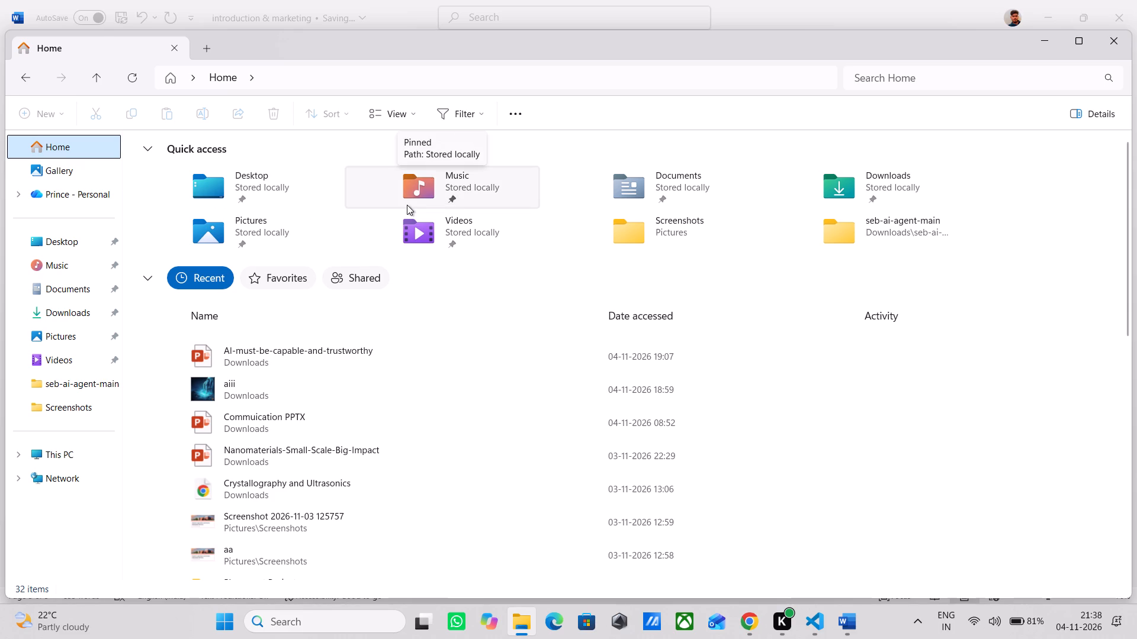
{"action": "left_click", "coordinate": [634, 181]}
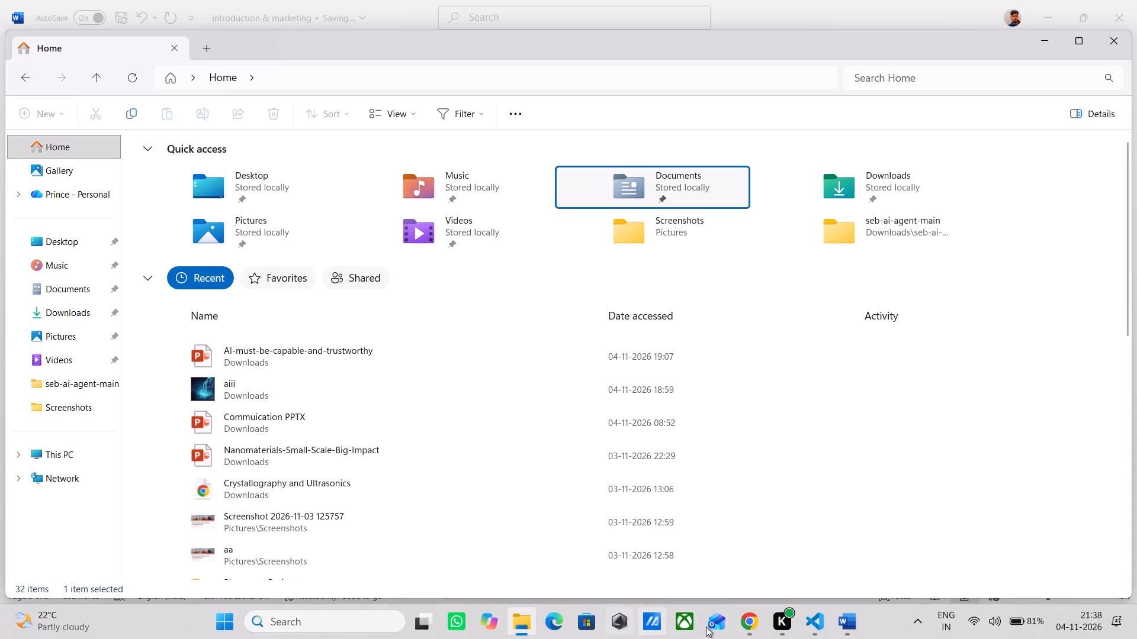
{"action": "left_click", "coordinate": [849, 624]}
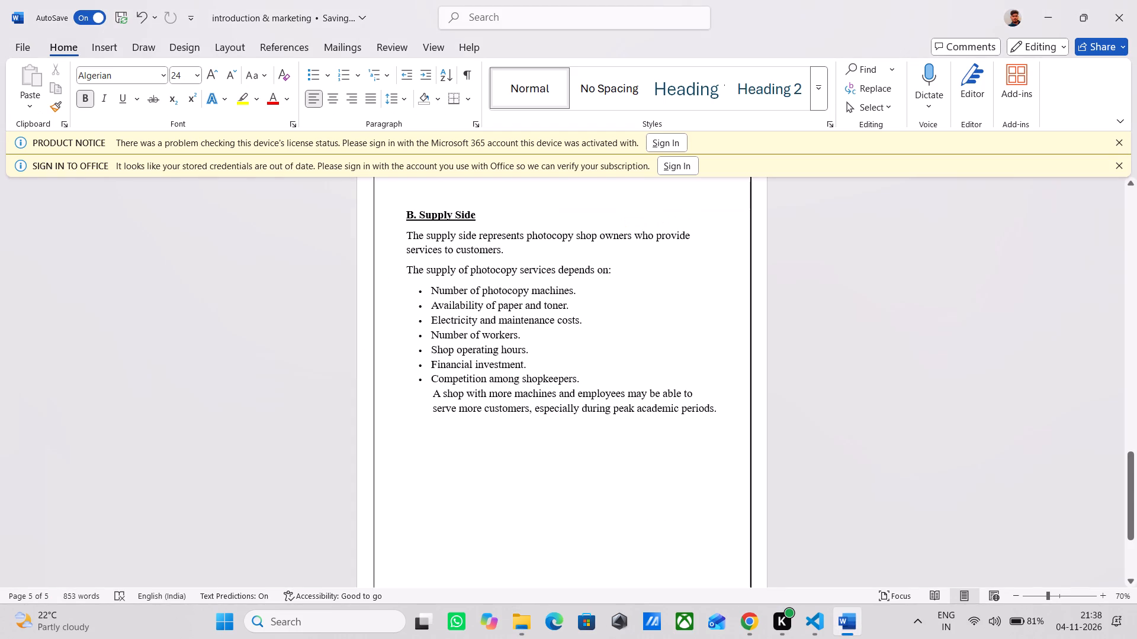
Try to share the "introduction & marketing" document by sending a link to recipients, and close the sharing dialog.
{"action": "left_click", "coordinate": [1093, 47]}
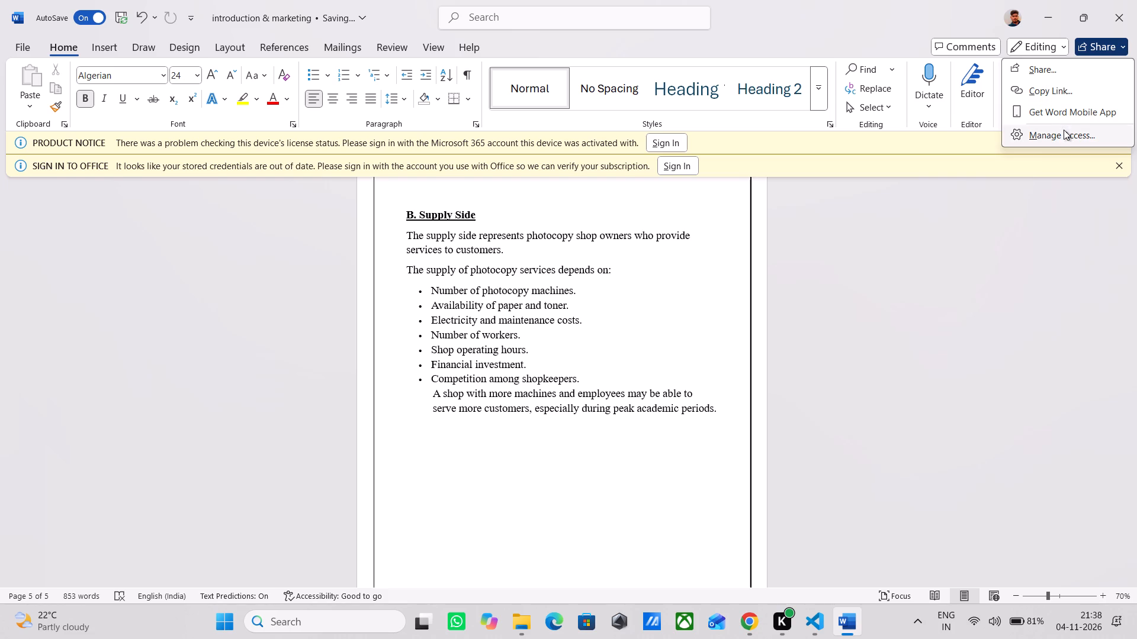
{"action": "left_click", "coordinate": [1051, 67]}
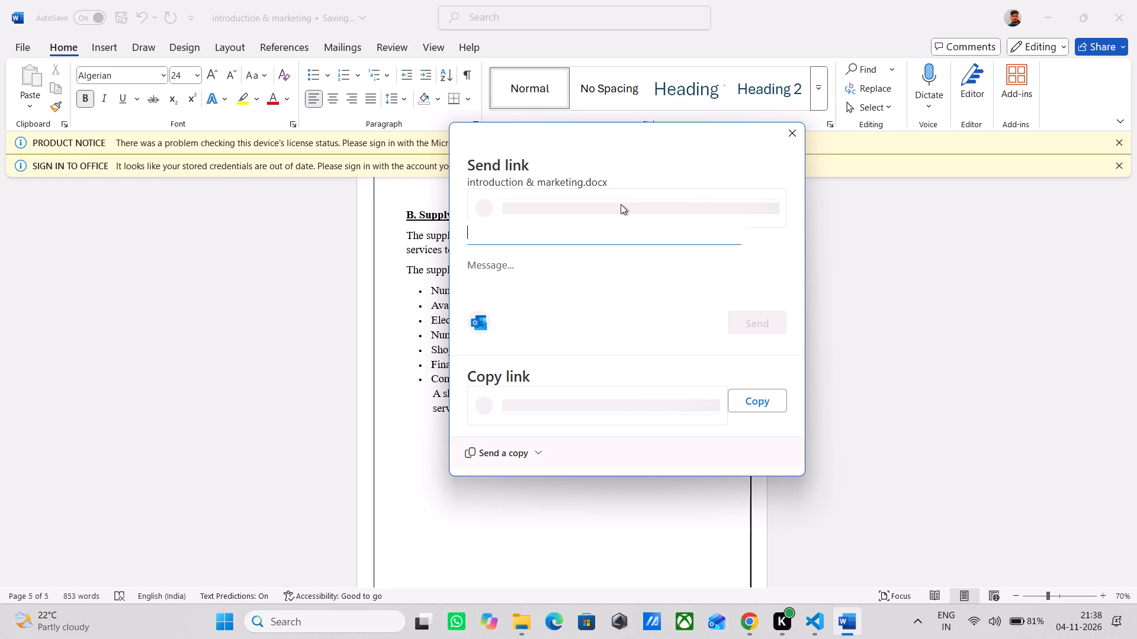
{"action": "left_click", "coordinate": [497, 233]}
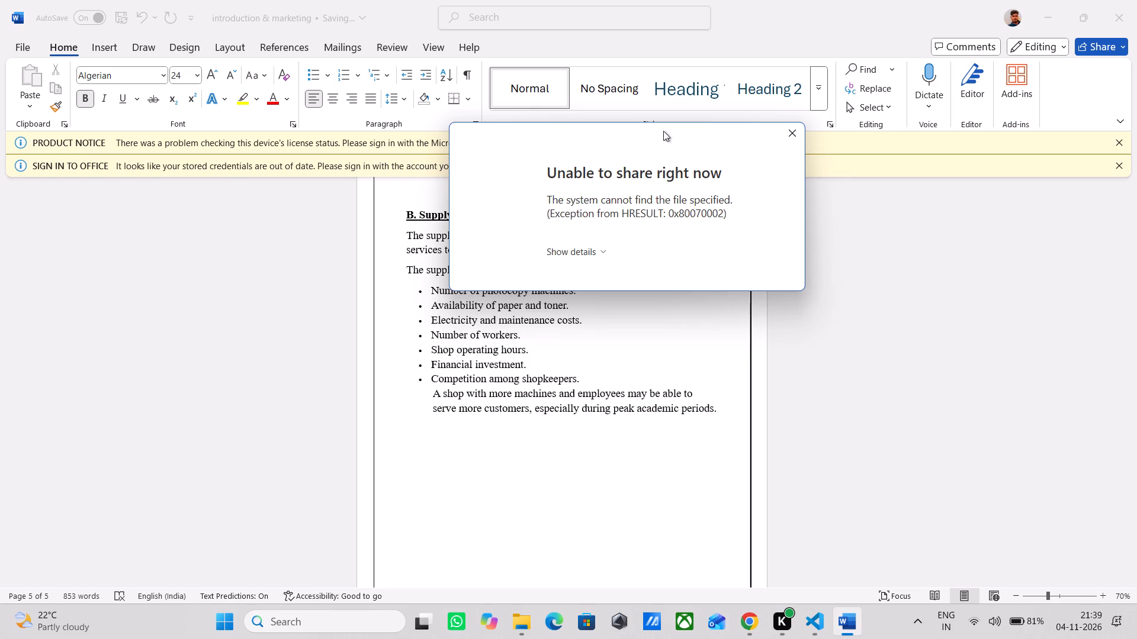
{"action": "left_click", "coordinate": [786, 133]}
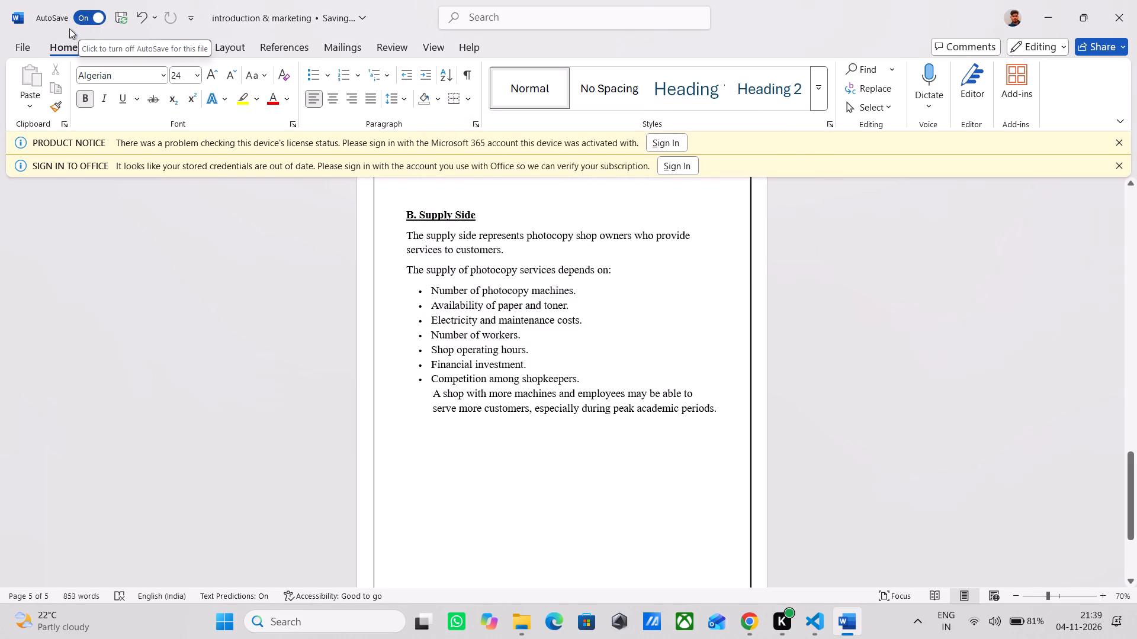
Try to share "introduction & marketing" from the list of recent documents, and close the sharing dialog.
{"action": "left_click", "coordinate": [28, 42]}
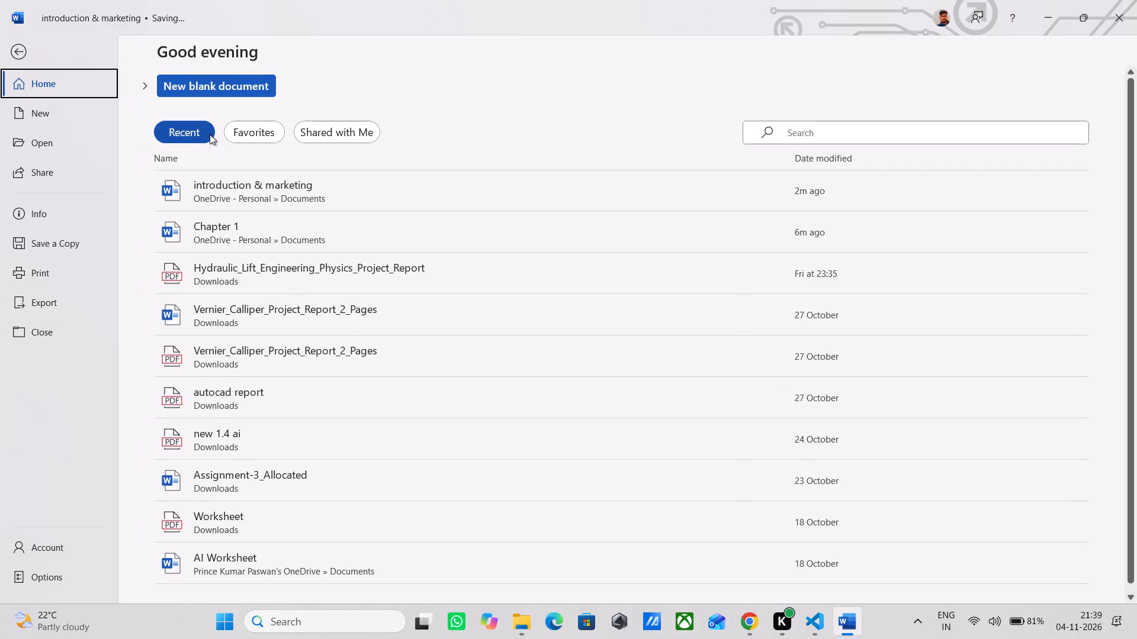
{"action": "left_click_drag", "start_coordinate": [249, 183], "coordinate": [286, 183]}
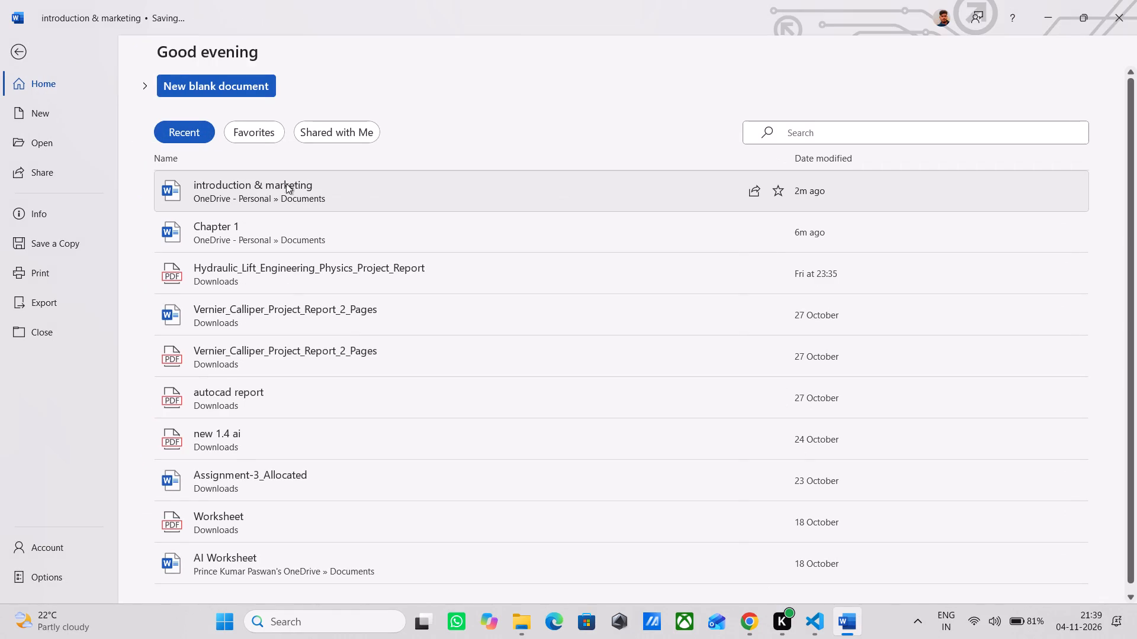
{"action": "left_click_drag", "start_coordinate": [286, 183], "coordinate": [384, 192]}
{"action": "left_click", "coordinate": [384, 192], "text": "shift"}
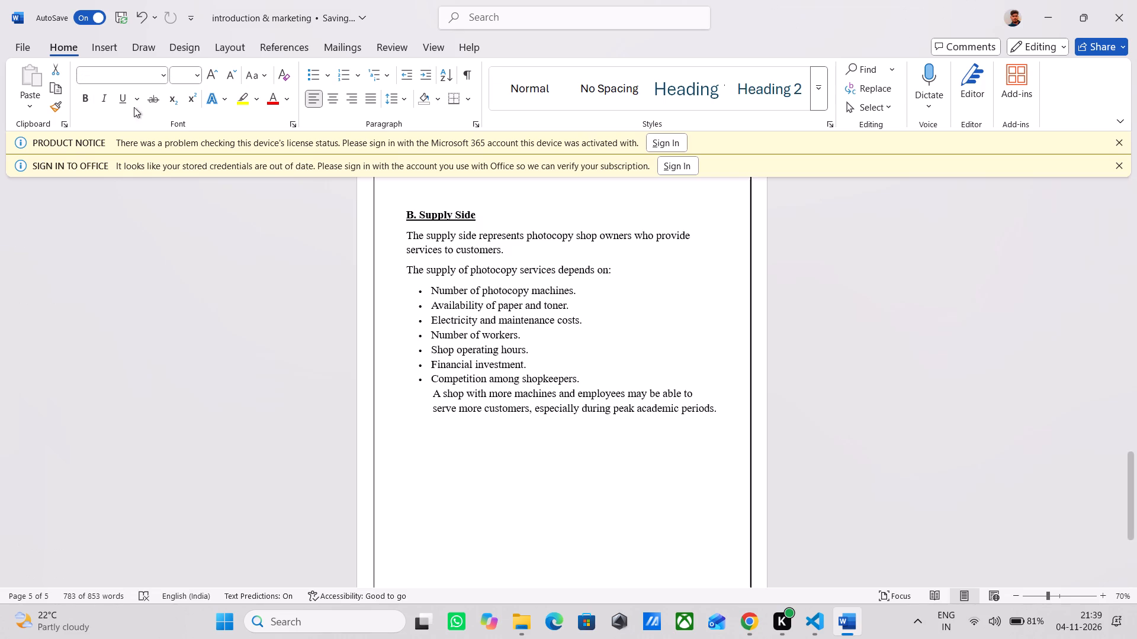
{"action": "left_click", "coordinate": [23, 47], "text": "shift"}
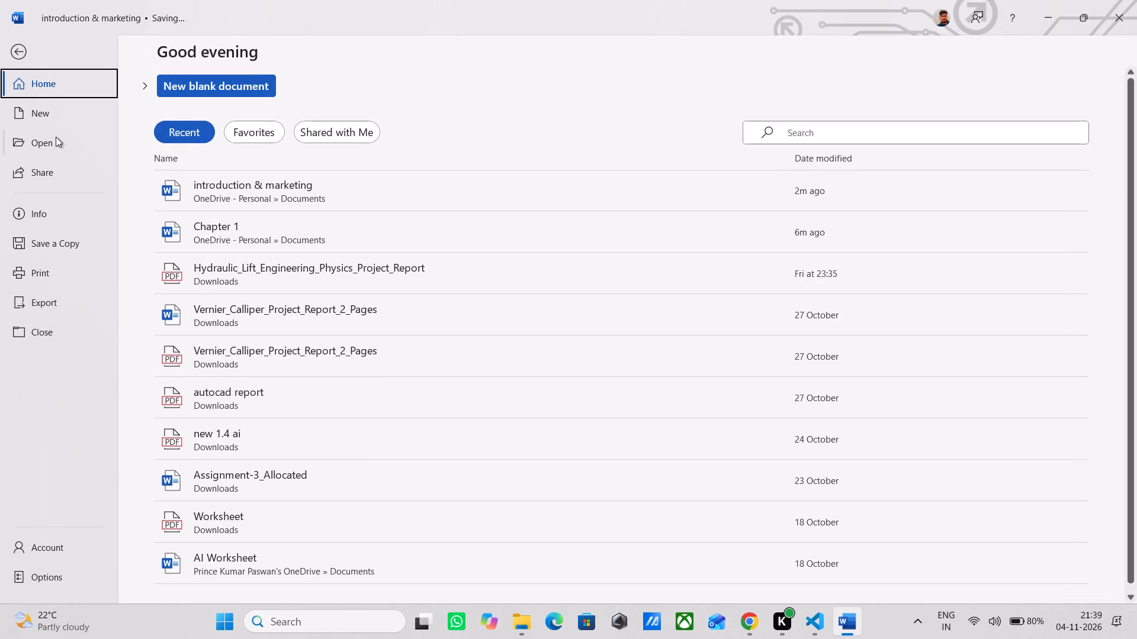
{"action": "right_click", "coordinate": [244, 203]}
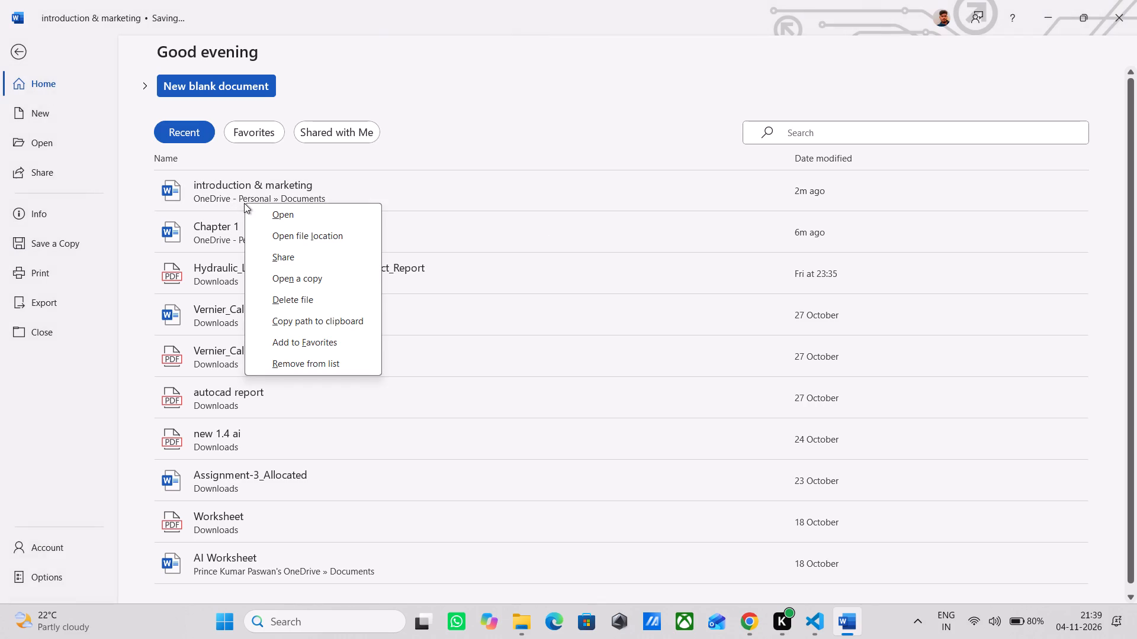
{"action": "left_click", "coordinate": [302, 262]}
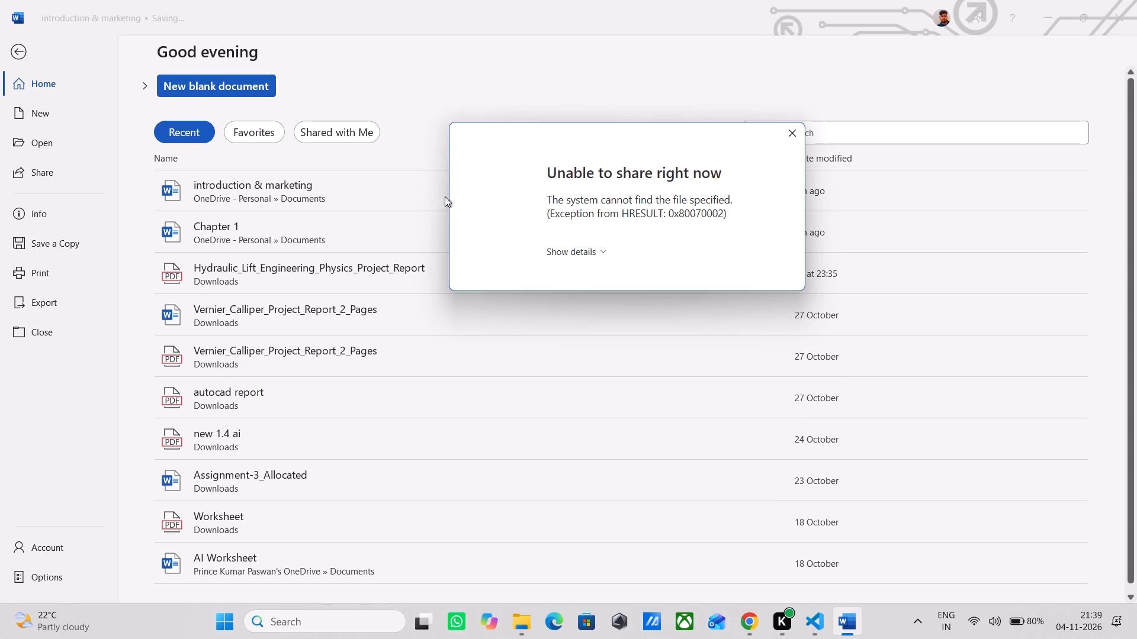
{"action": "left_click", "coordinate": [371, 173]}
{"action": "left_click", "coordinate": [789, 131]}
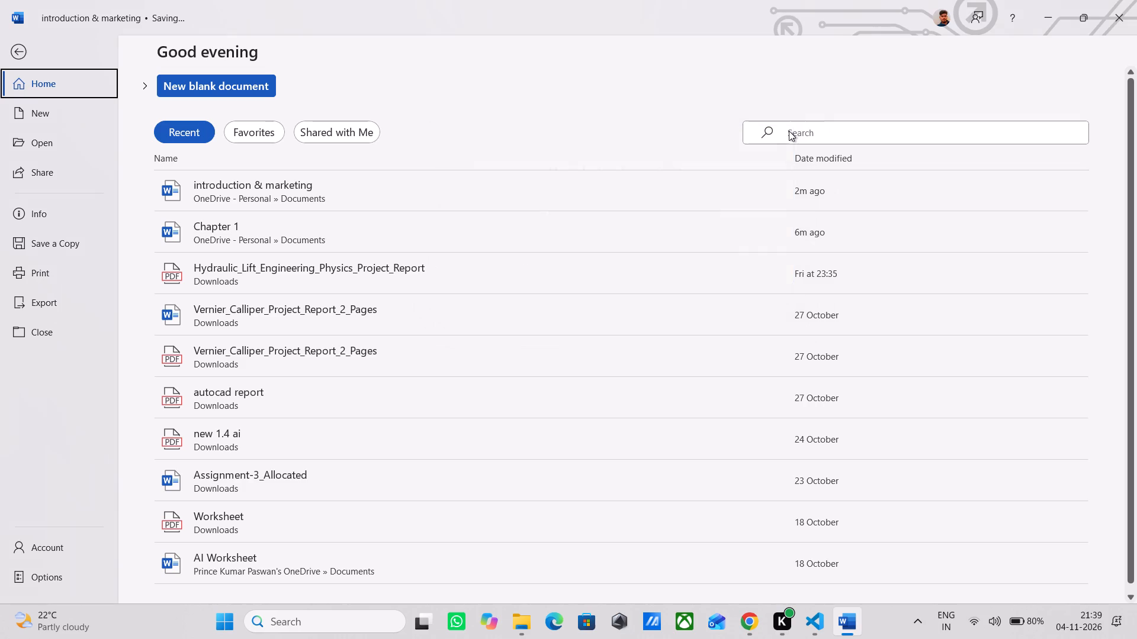
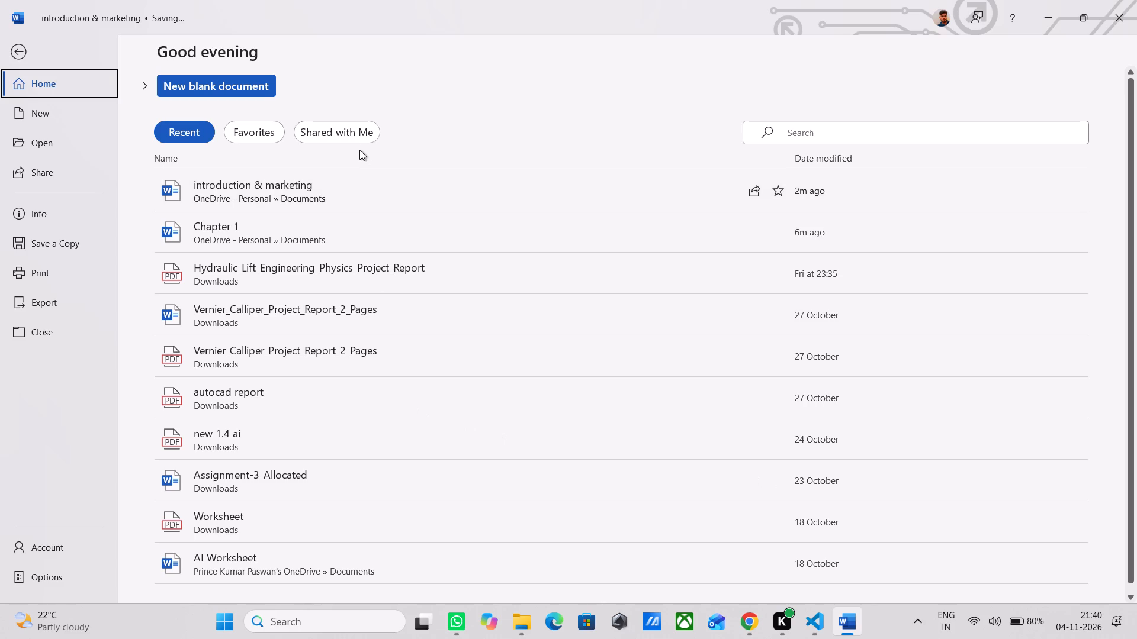
Check the documents shared with you, and reopen "introduction & marketing" from the recent documents.
{"action": "left_click", "coordinate": [357, 131]}
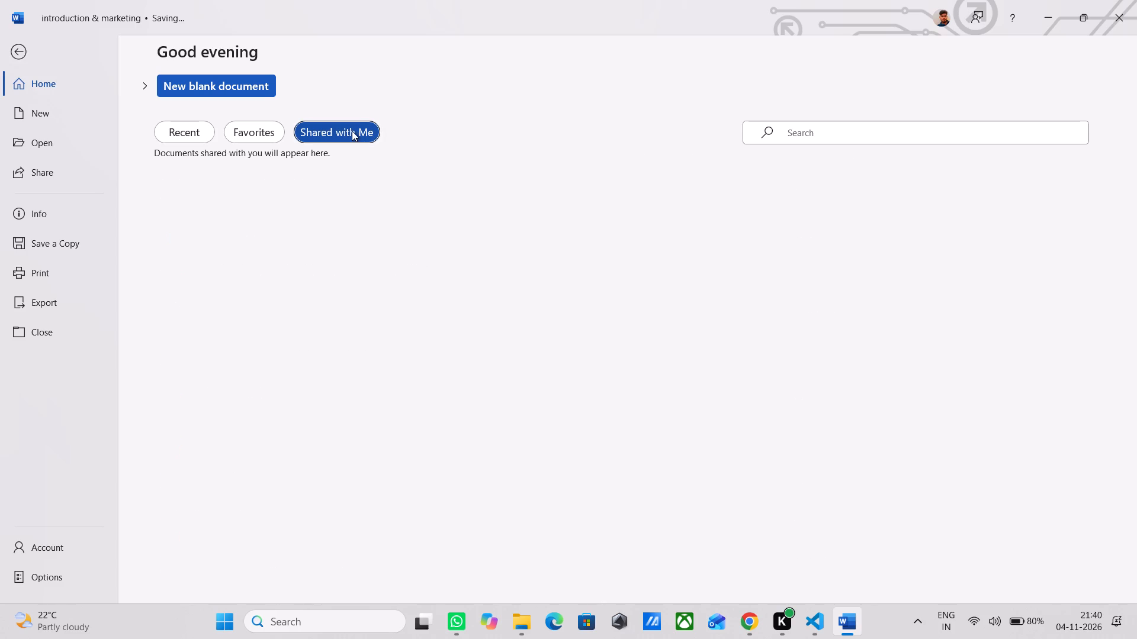
{"action": "left_click", "coordinate": [196, 128]}
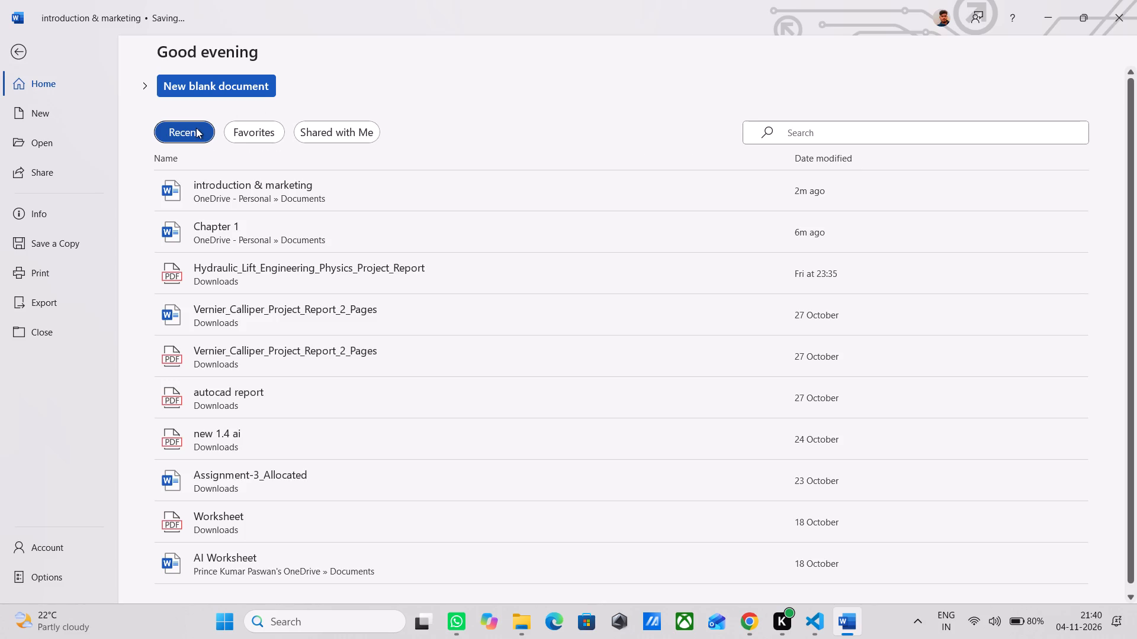
{"action": "right_click", "coordinate": [278, 183]}
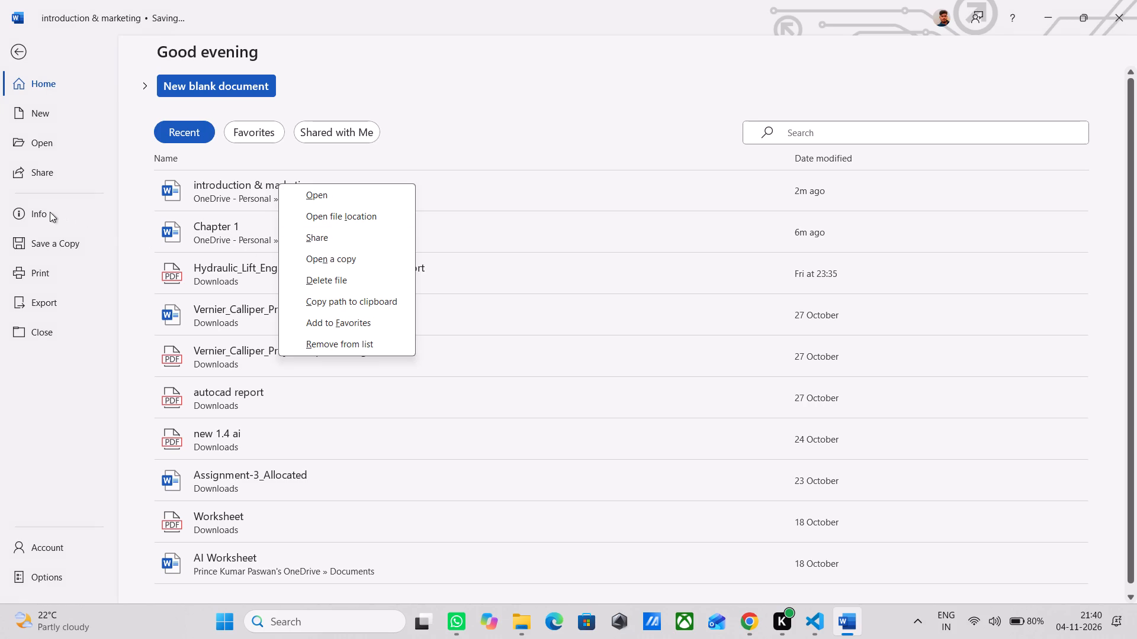
{"action": "left_click", "coordinate": [70, 195]}
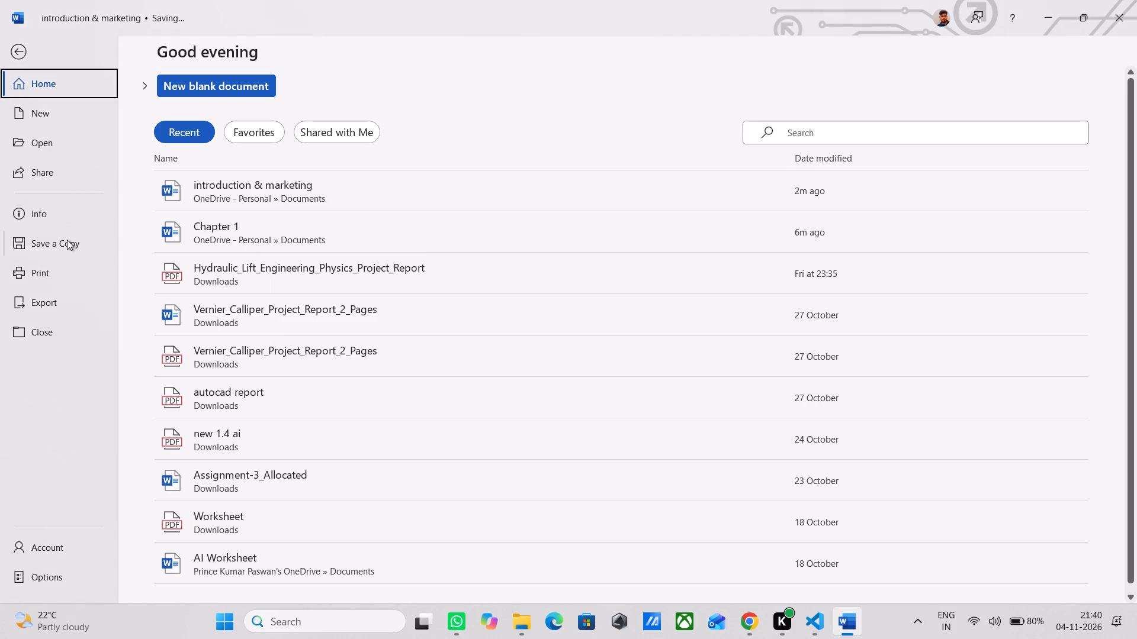
{"action": "double_click", "coordinate": [252, 194]}
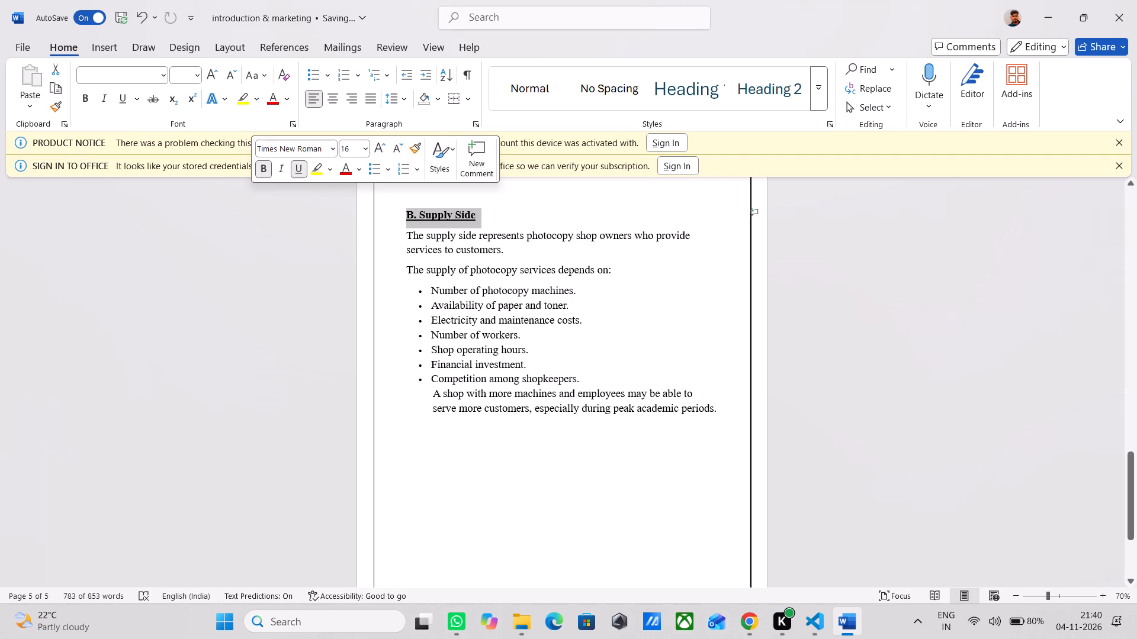
Export the document as a PDF named "introduction & marketing1" to the OneDrive Documents folder, with standard optimization.
{"action": "left_click", "coordinate": [19, 43]}
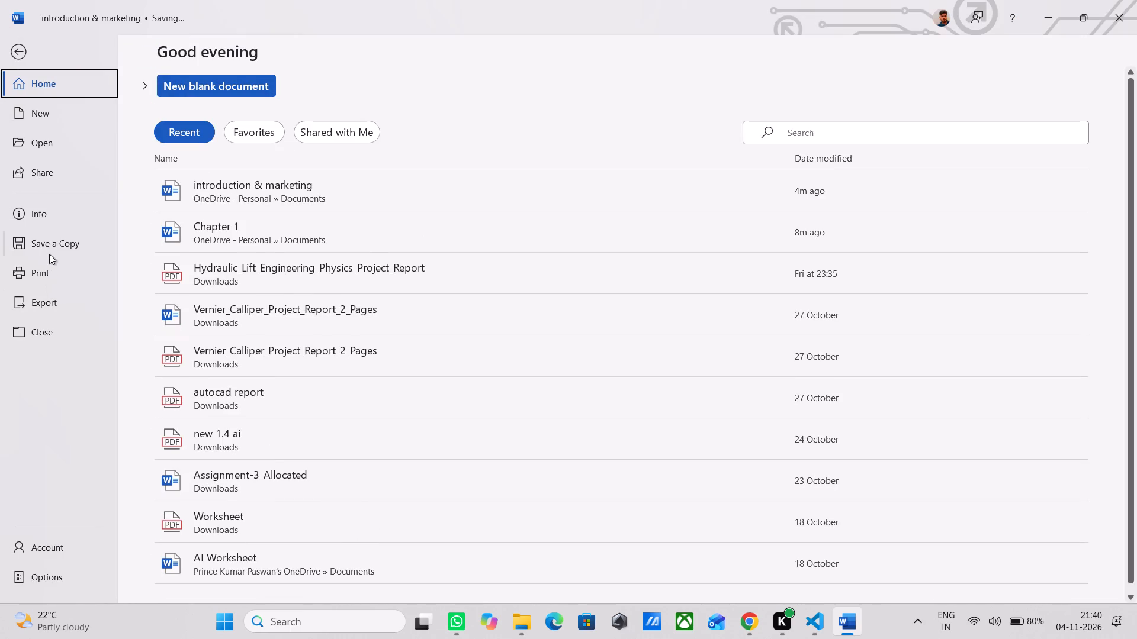
{"action": "left_click", "coordinate": [45, 300]}
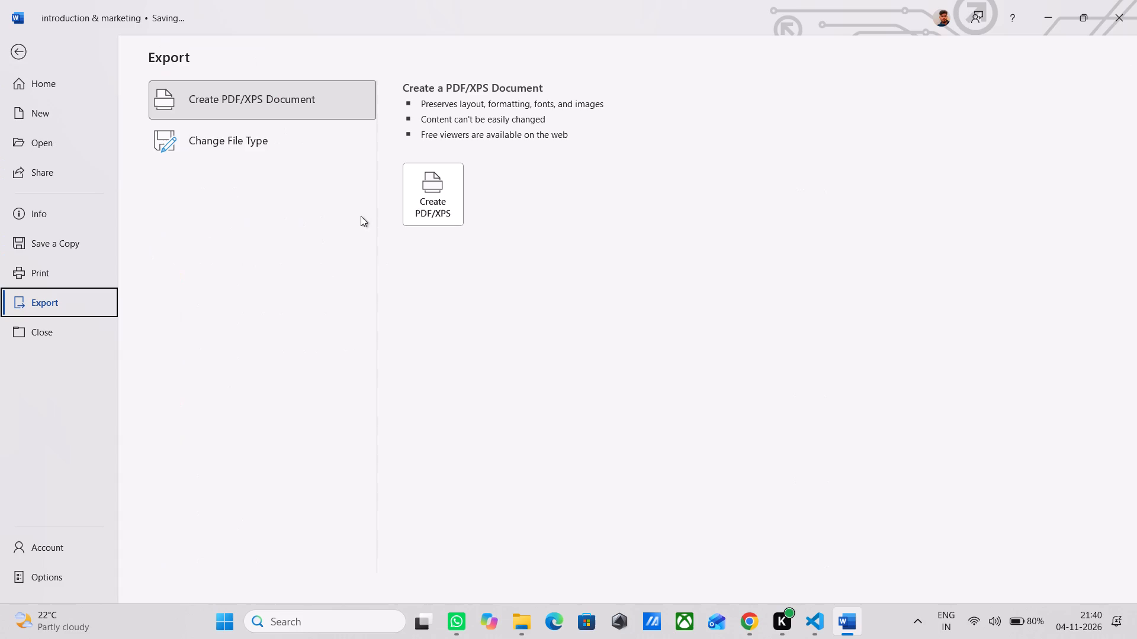
{"action": "left_click", "coordinate": [412, 203]}
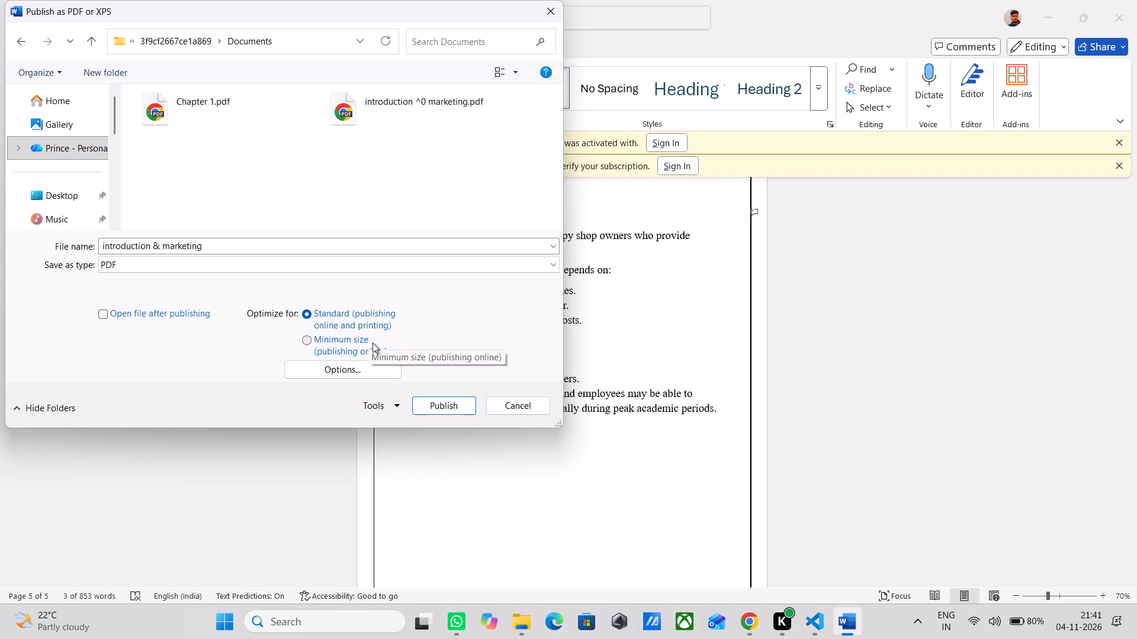
{"action": "left_click", "coordinate": [429, 407]}
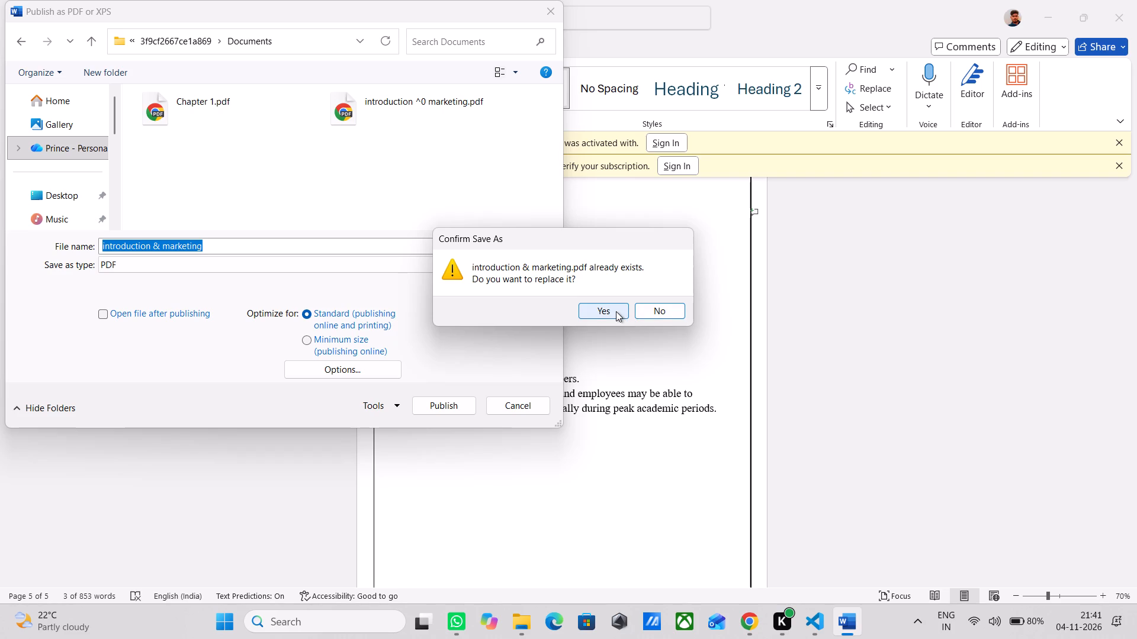
{"action": "left_click", "coordinate": [654, 312]}
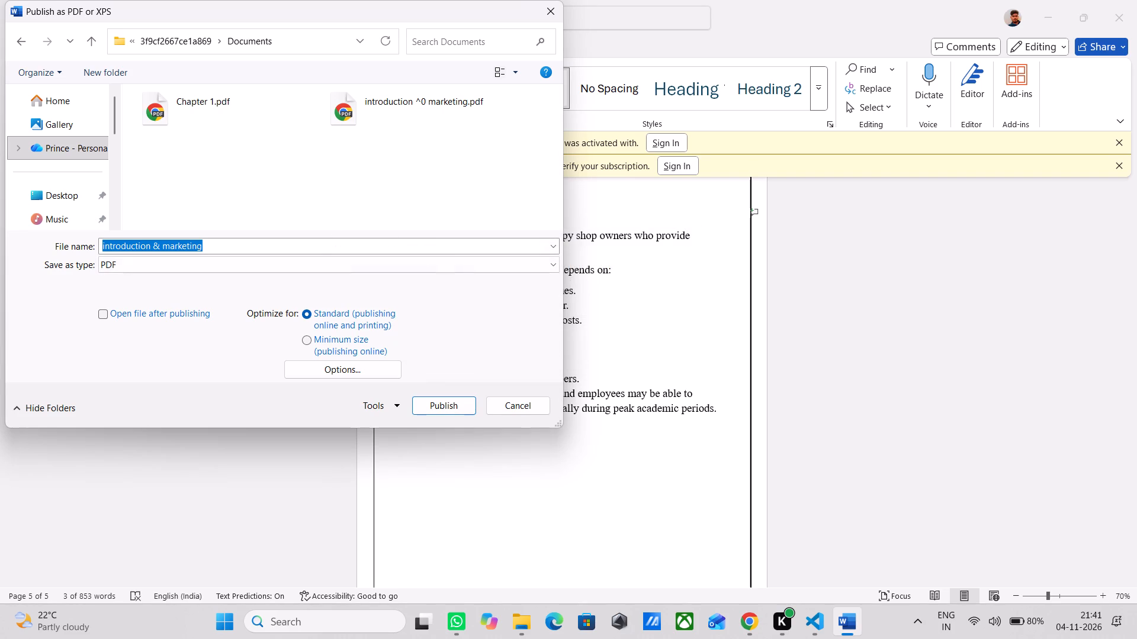
{"action": "left_click", "coordinate": [266, 251]}
{"action": "left_click", "coordinate": [216, 248]}
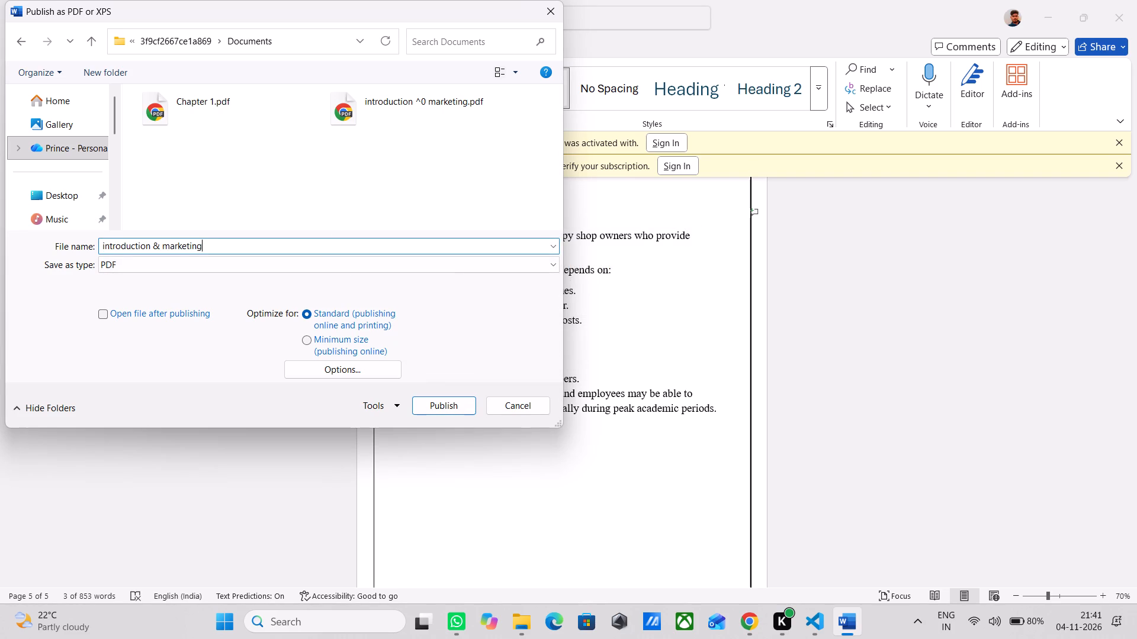
{"action": "key", "text": "1"}
{"action": "left_click", "coordinate": [445, 412]}
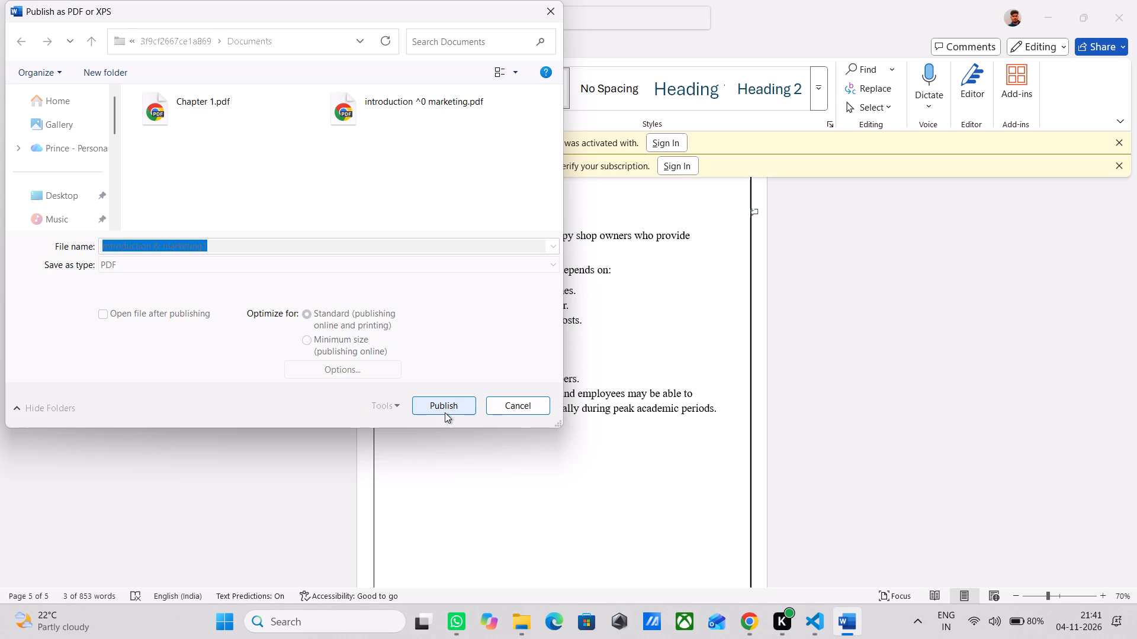
{"action": "left_click", "coordinate": [445, 412]}
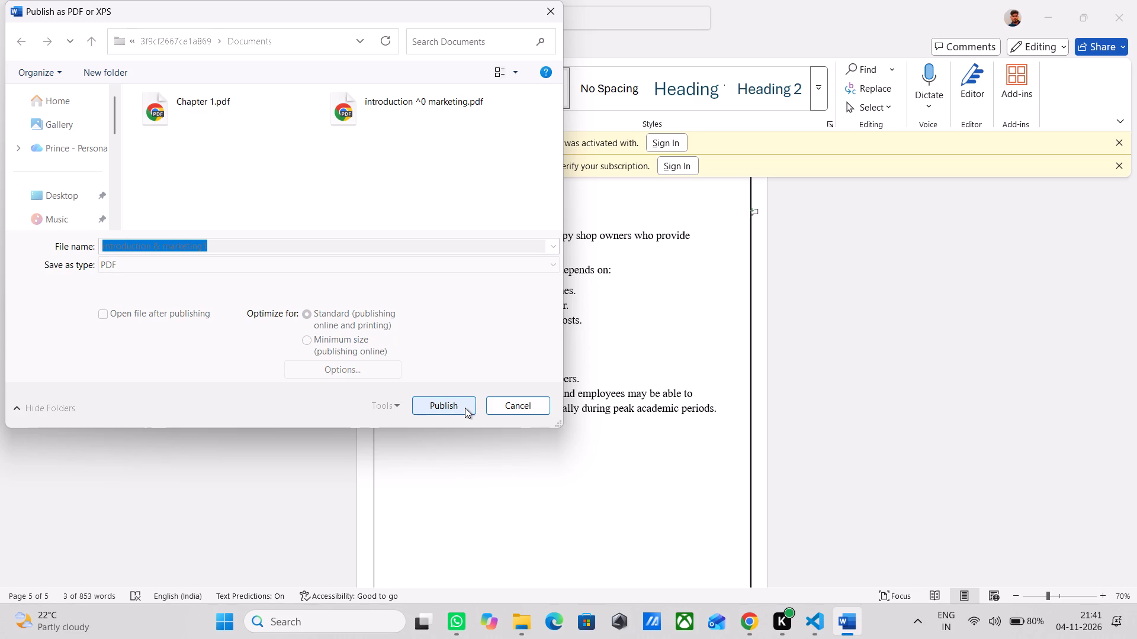
{"action": "double_click", "coordinate": [460, 408]}
{"action": "key", "text": "Return"}
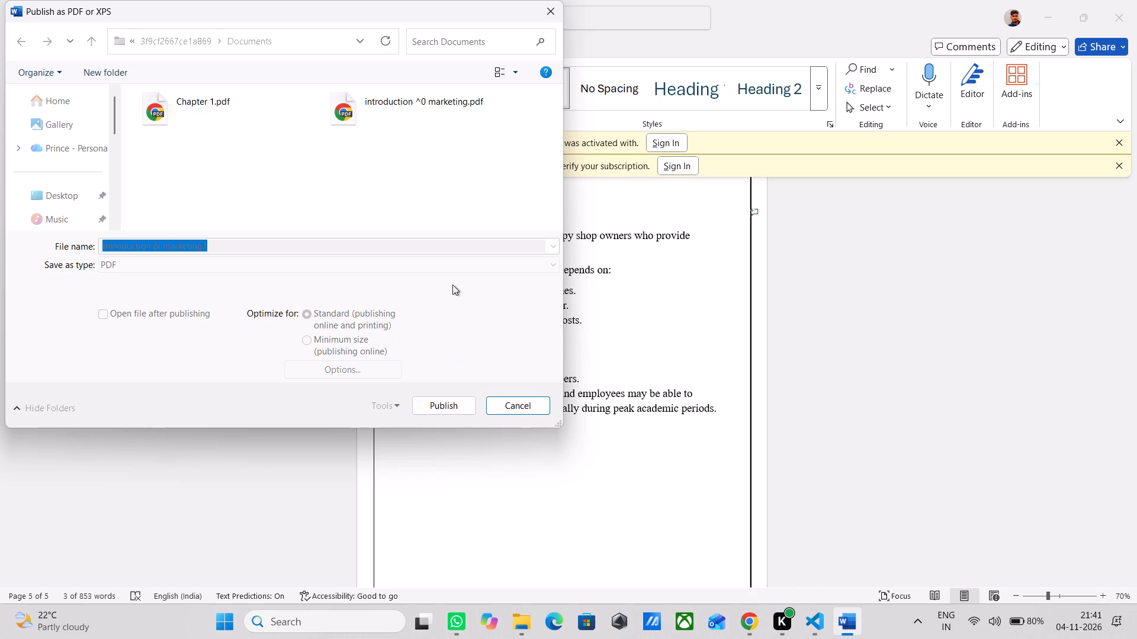
{"action": "left_click", "coordinate": [455, 414]}
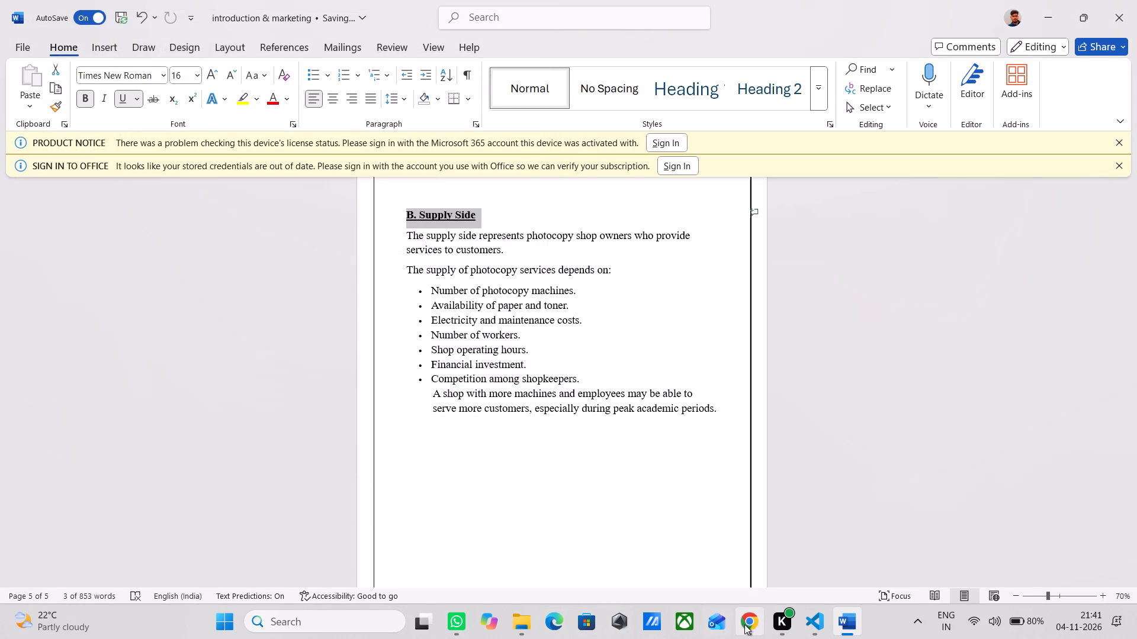
Switch to File Explorer and turn on network discovery and file sharing for the Network location.
{"action": "left_click", "coordinate": [518, 620]}
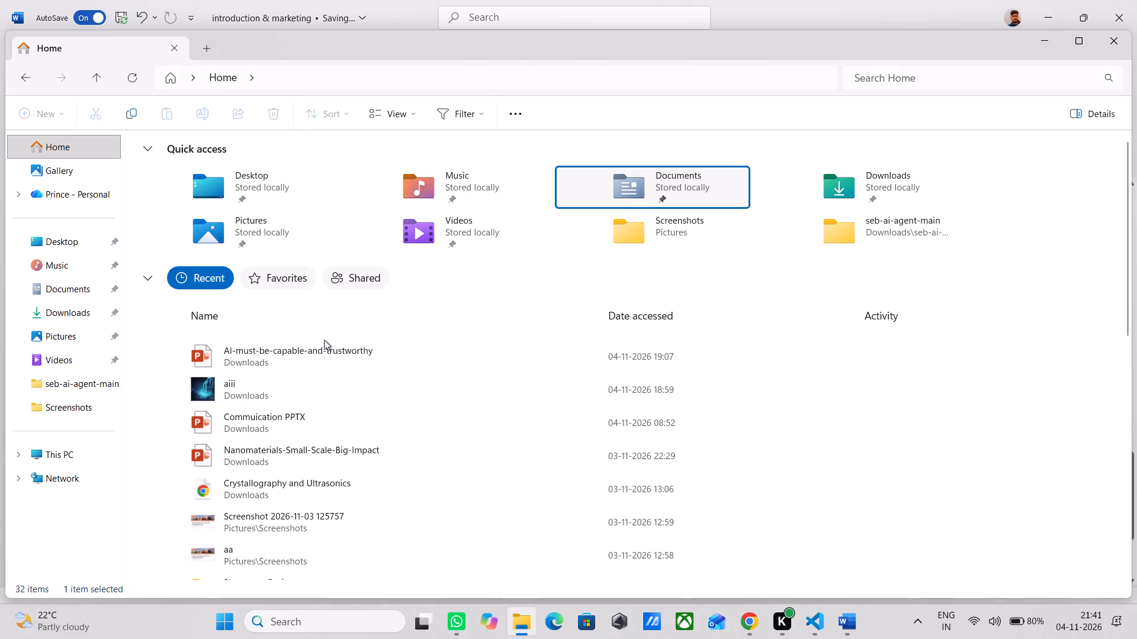
{"action": "left_click", "coordinate": [92, 373]}
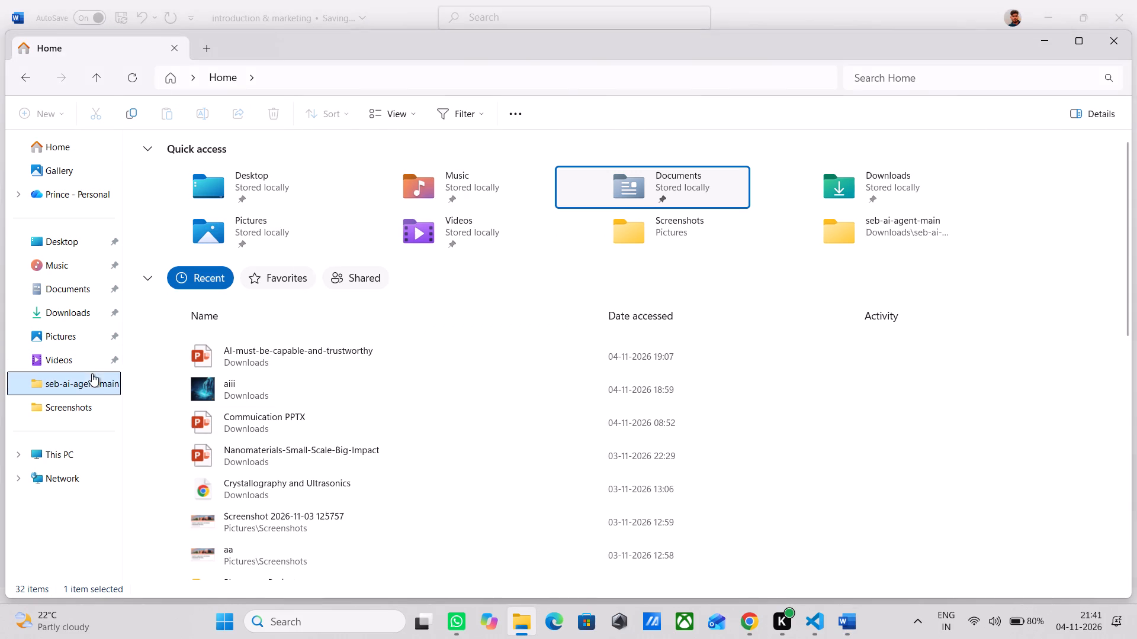
{"action": "left_click", "coordinate": [83, 467]}
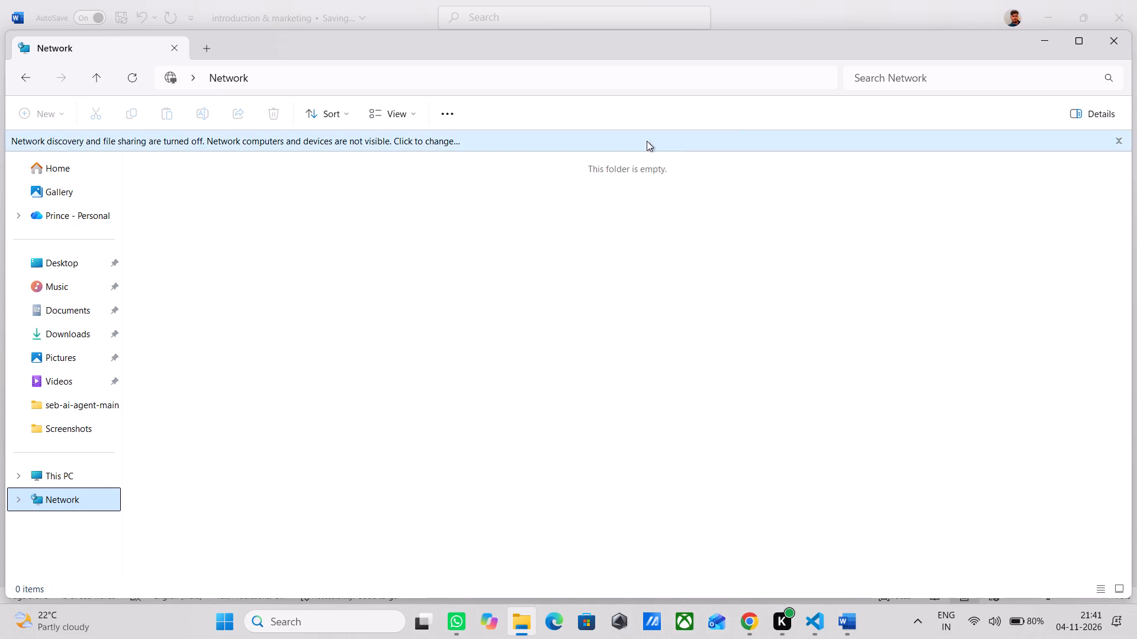
{"action": "left_click", "coordinate": [510, 141]}
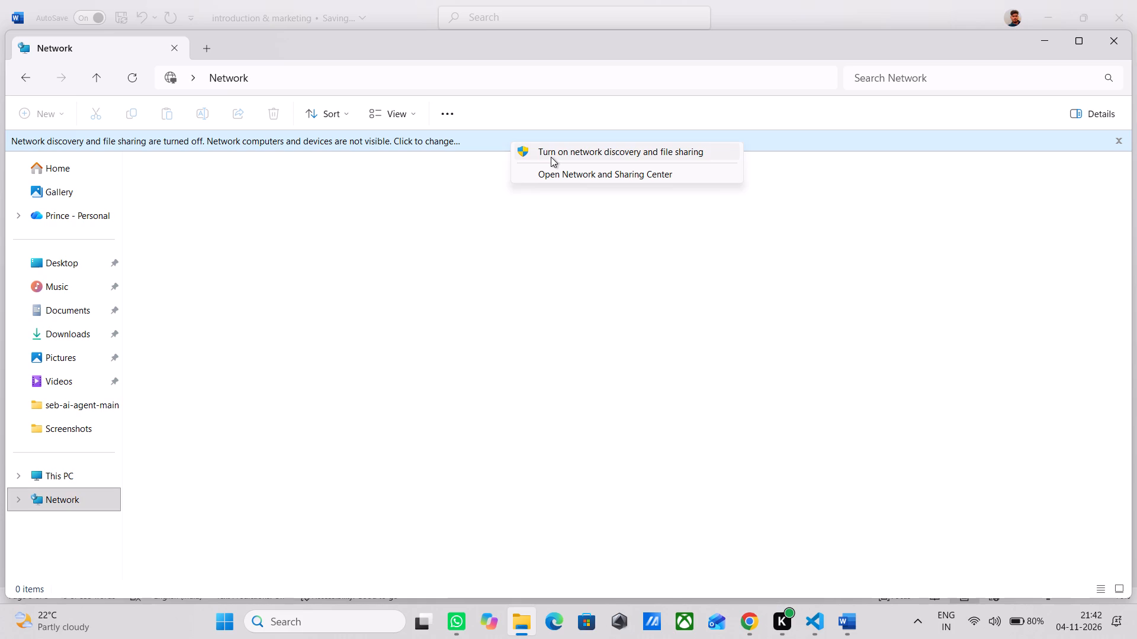
{"action": "left_click", "coordinate": [551, 157]}
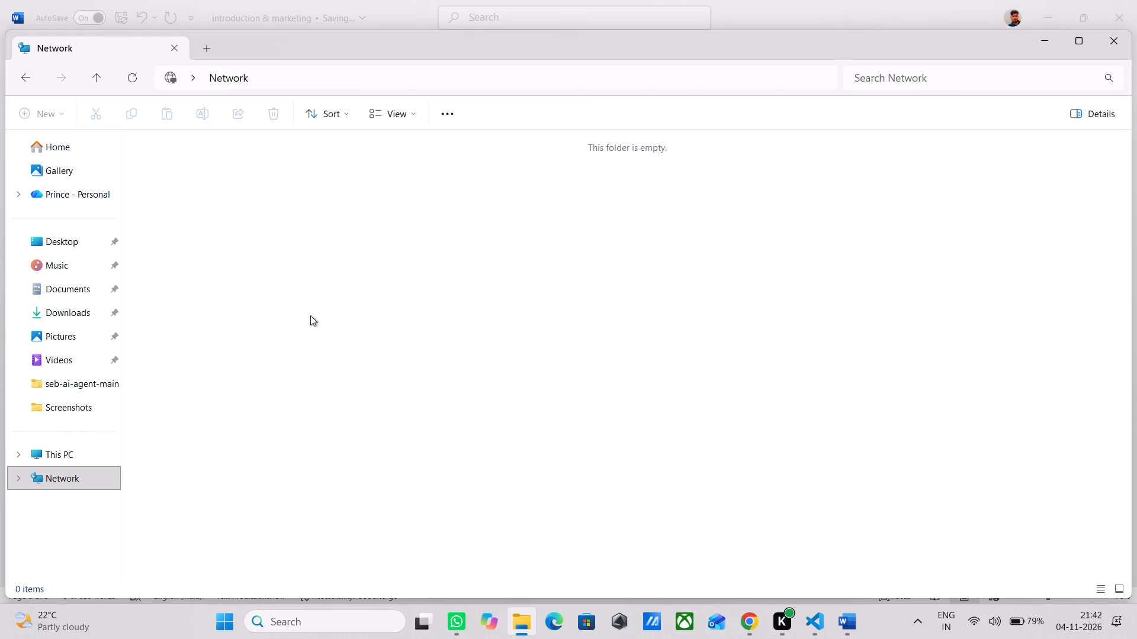
Look for the exported PDF in This PC, Network, the C: drive, seb-ai-agent-main, Videos, Downloads and Documents.
{"action": "left_click", "coordinate": [73, 451]}
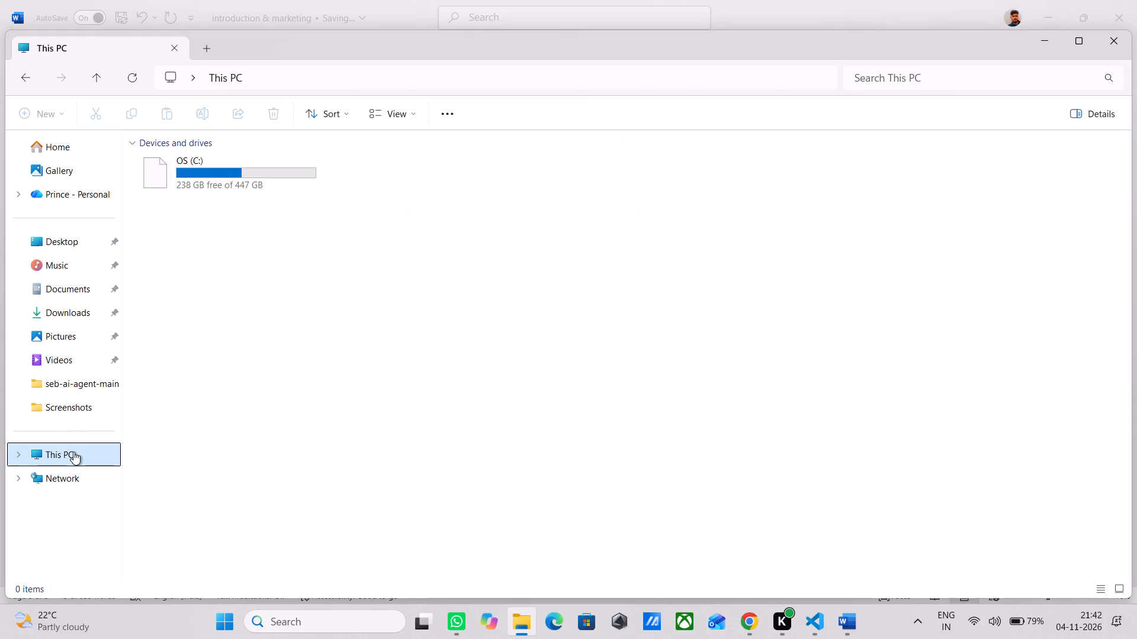
{"action": "left_click", "coordinate": [64, 481]}
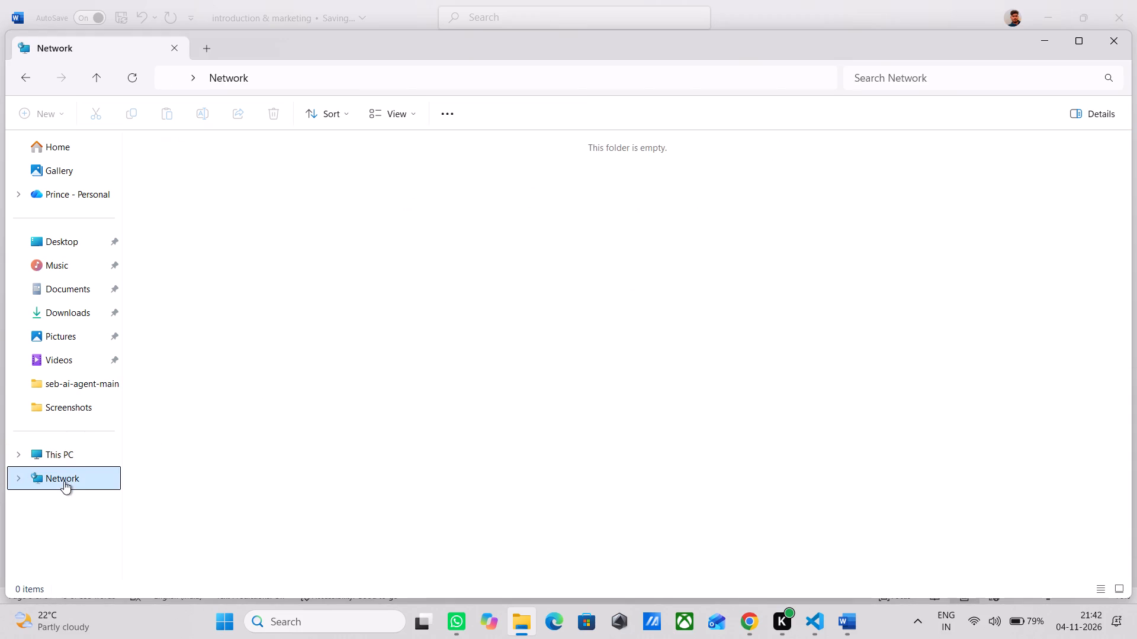
{"action": "left_click", "coordinate": [70, 448]}
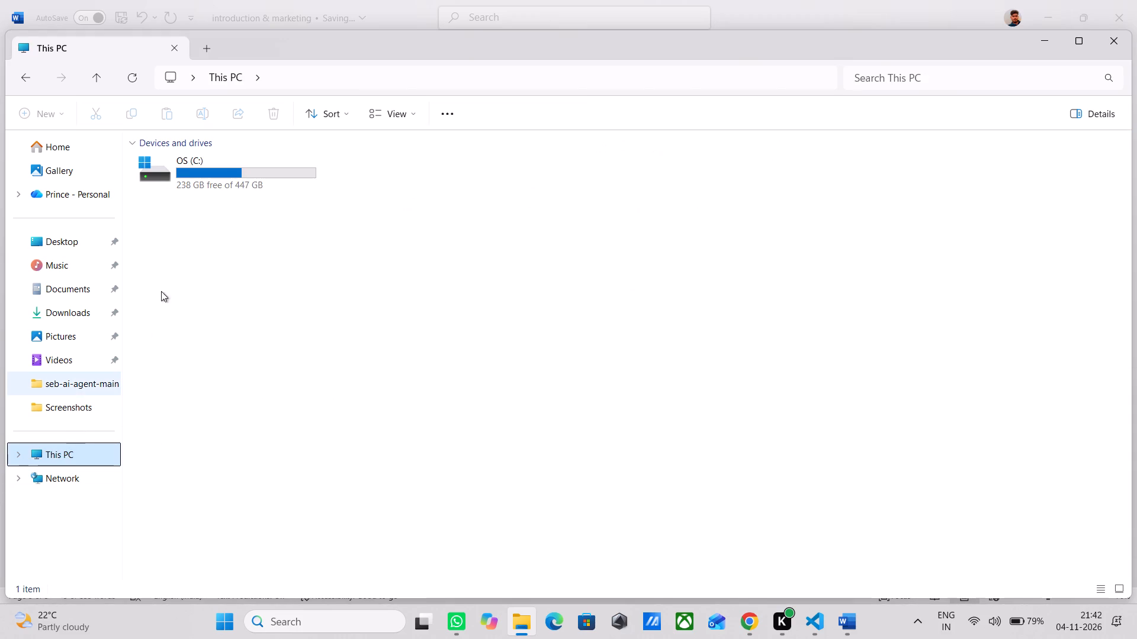
{"action": "double_click", "coordinate": [213, 175]}
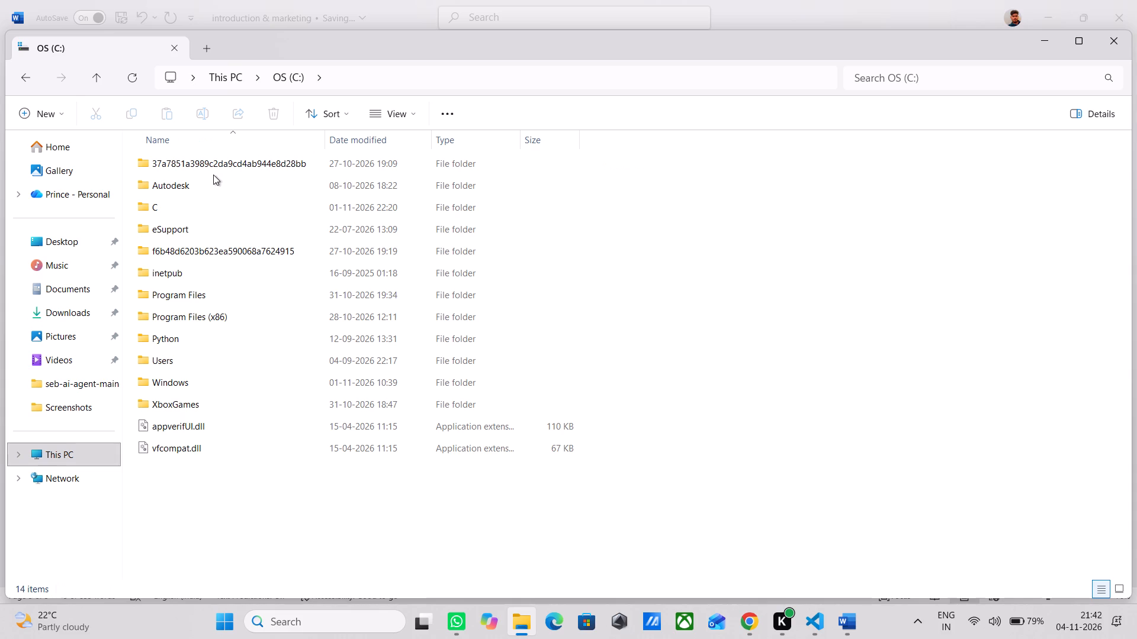
{"action": "left_click", "coordinate": [90, 376]}
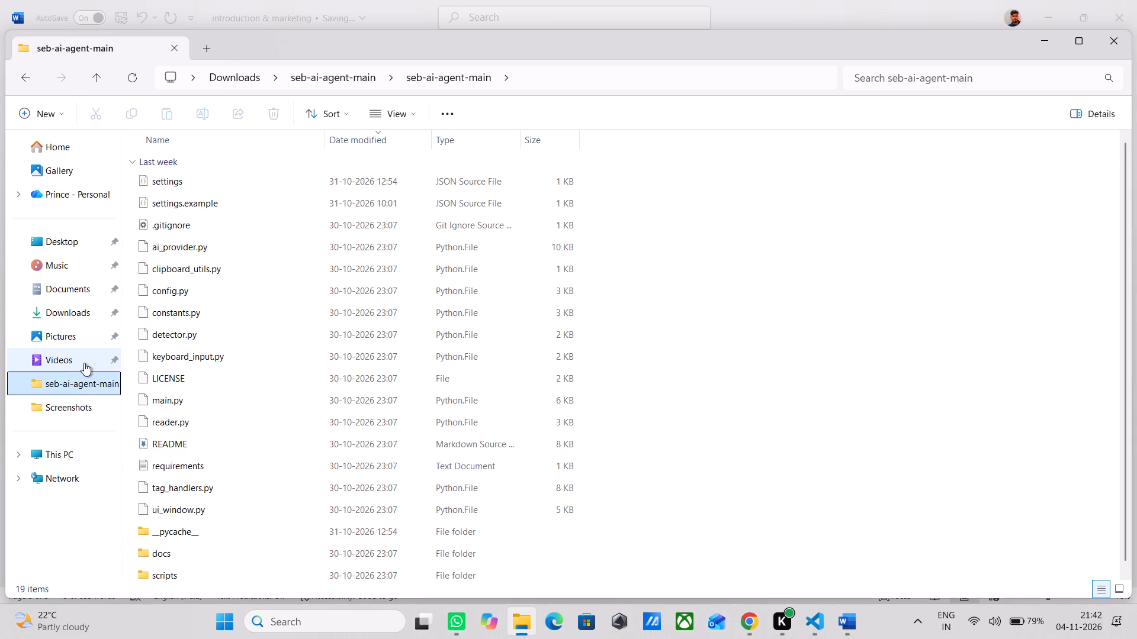
{"action": "left_click", "coordinate": [85, 358]}
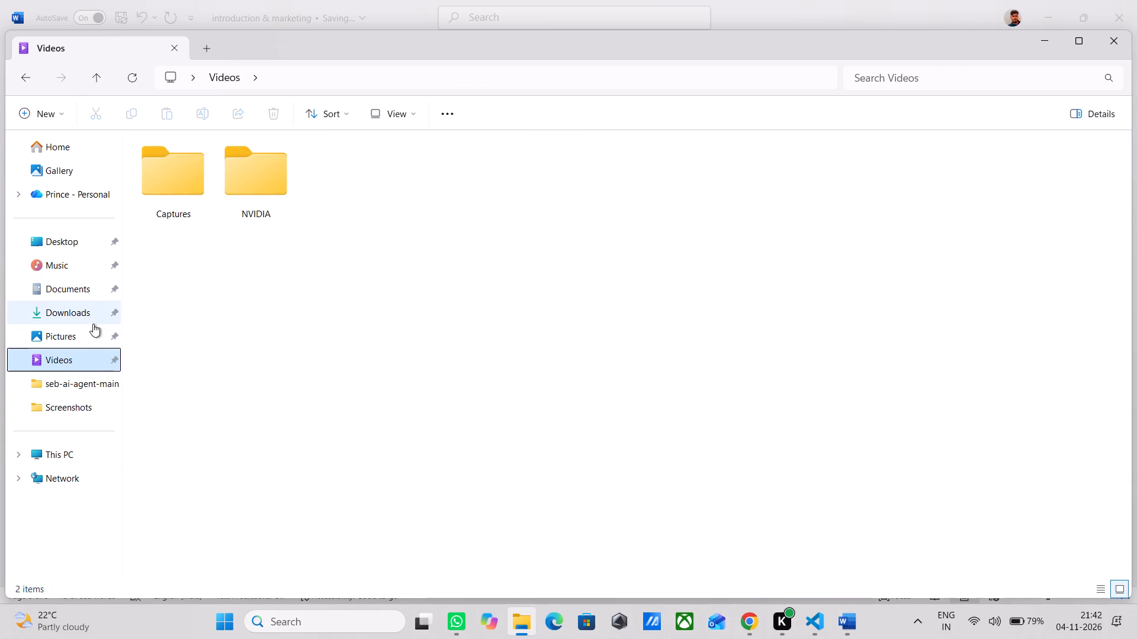
{"action": "left_click", "coordinate": [93, 324]}
{"action": "left_click", "coordinate": [89, 292]}
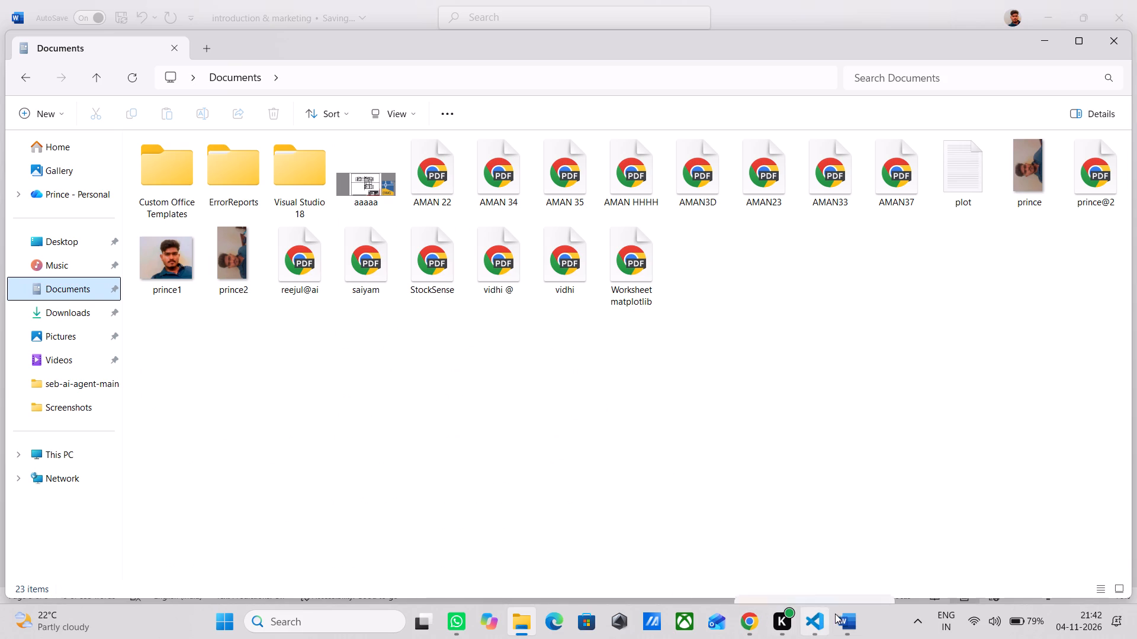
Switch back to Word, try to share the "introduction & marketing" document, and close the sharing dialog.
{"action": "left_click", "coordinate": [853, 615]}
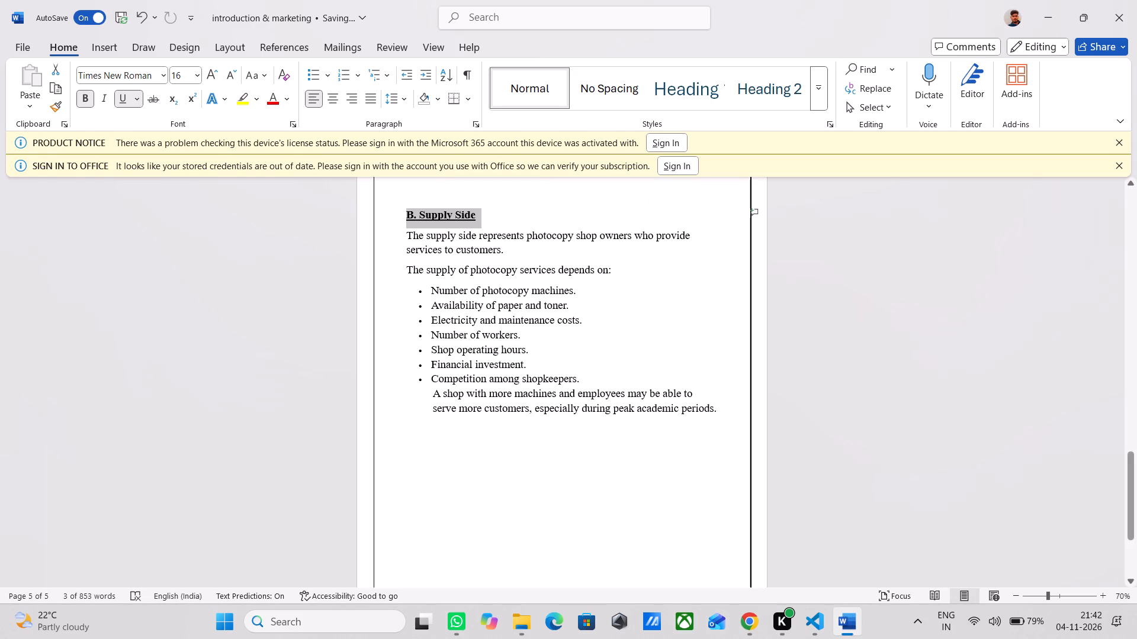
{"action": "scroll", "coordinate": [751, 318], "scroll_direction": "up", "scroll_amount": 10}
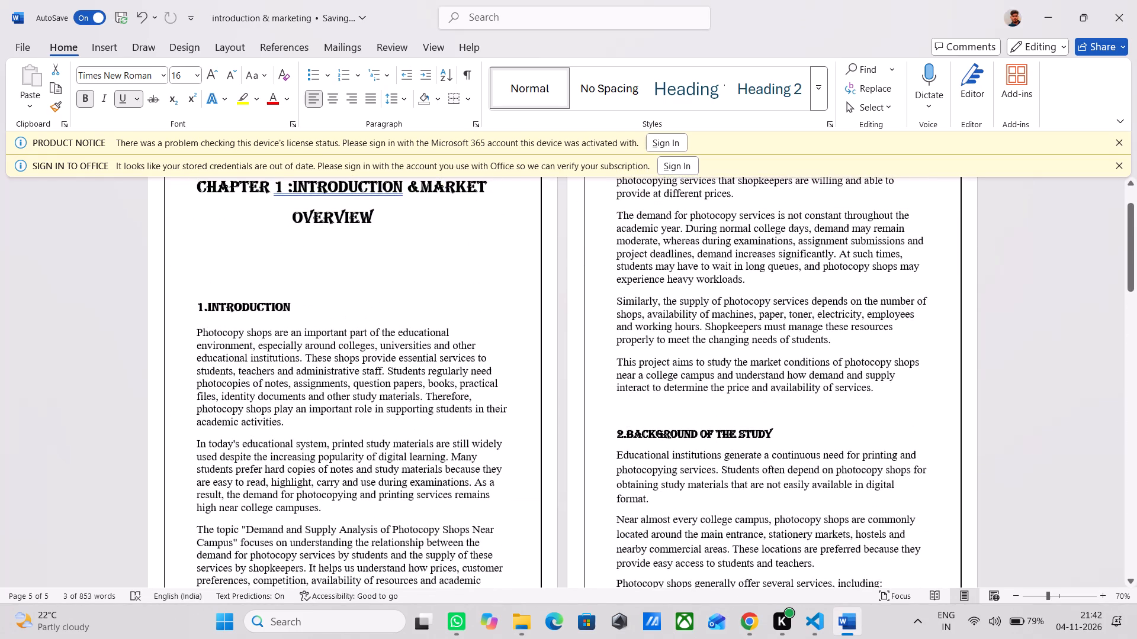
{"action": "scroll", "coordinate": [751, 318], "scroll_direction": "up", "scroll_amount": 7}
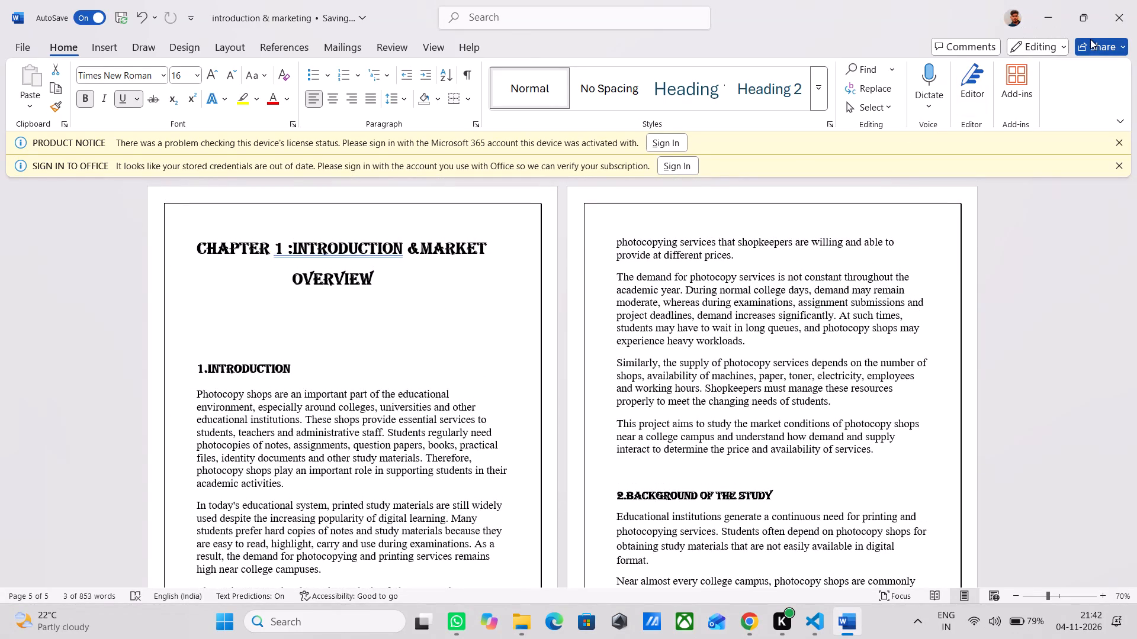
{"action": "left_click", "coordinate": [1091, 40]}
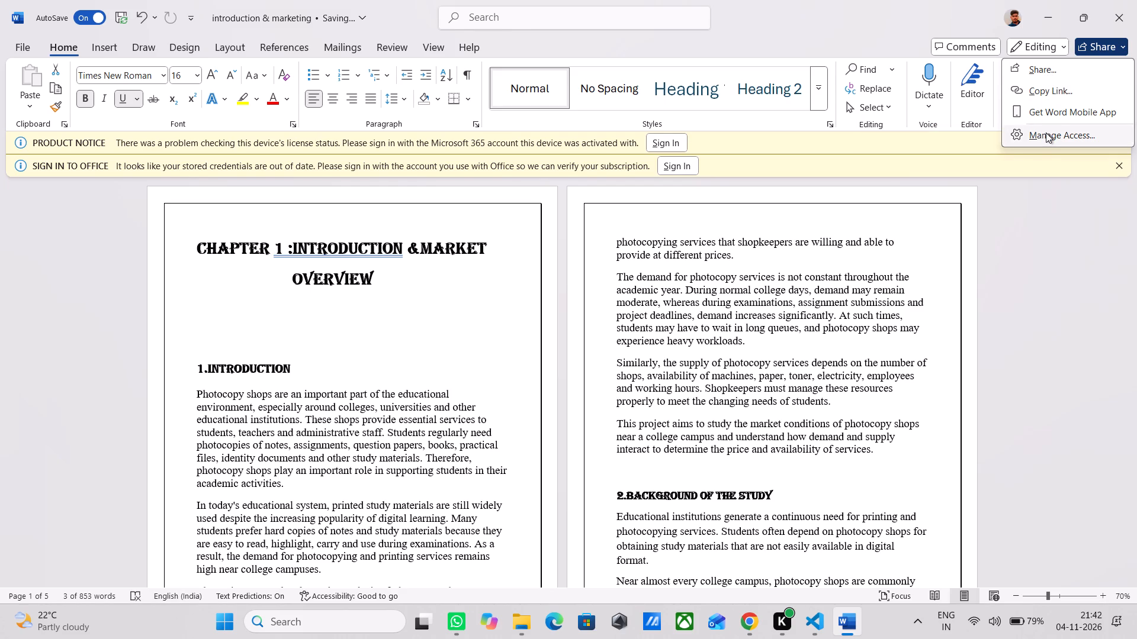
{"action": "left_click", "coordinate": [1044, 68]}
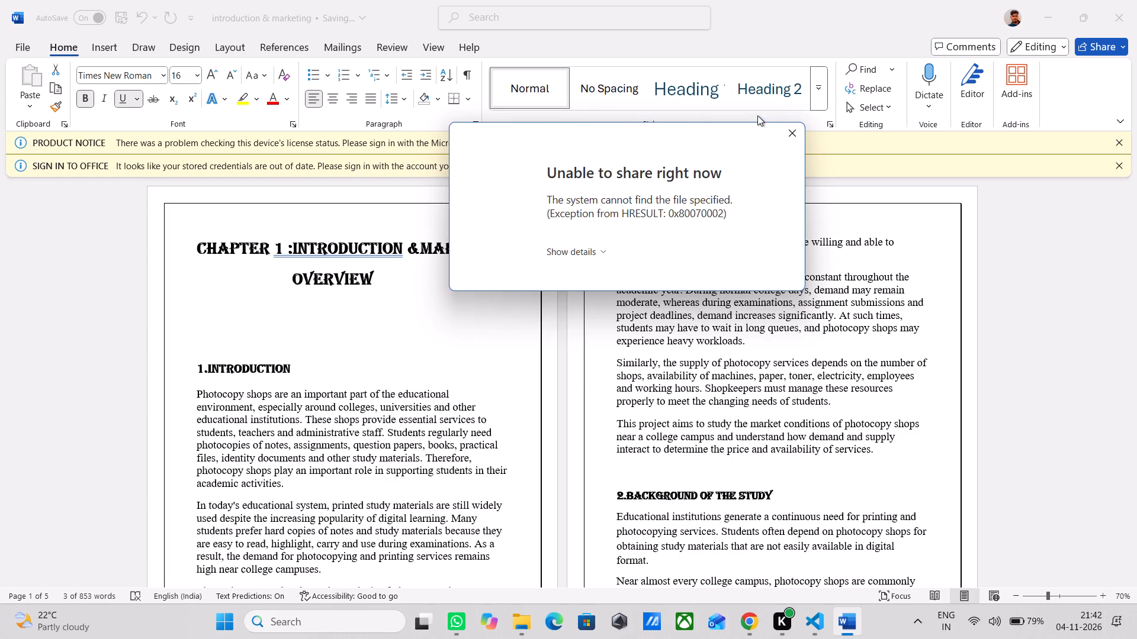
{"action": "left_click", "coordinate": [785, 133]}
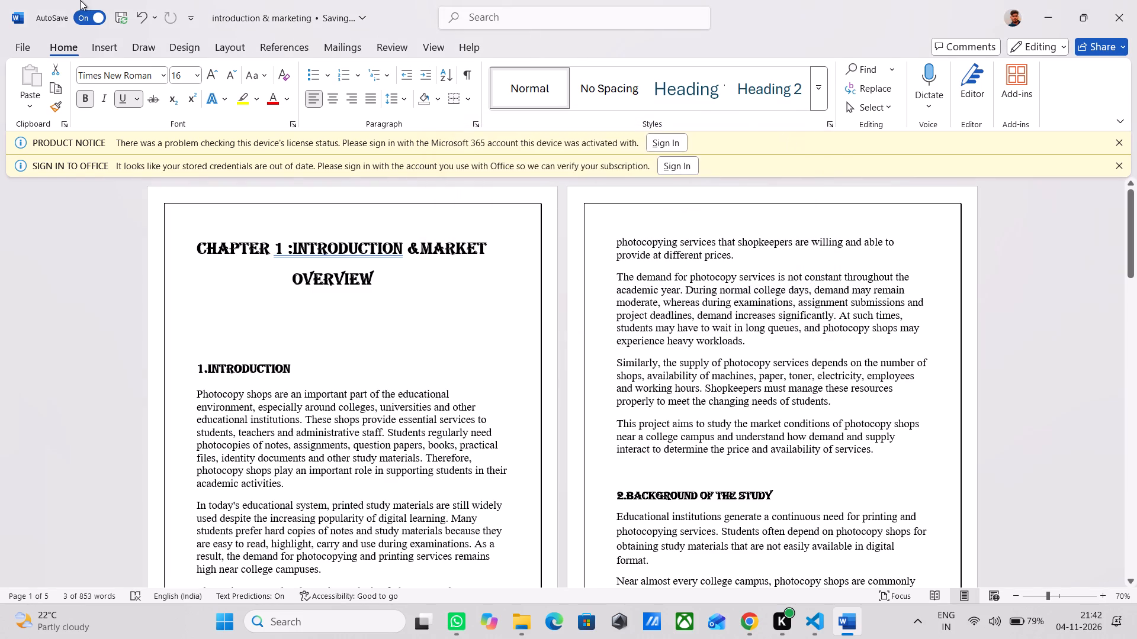
Turn off AutoSave for the "introduction & marketing" document.
{"action": "left_click", "coordinate": [85, 16]}
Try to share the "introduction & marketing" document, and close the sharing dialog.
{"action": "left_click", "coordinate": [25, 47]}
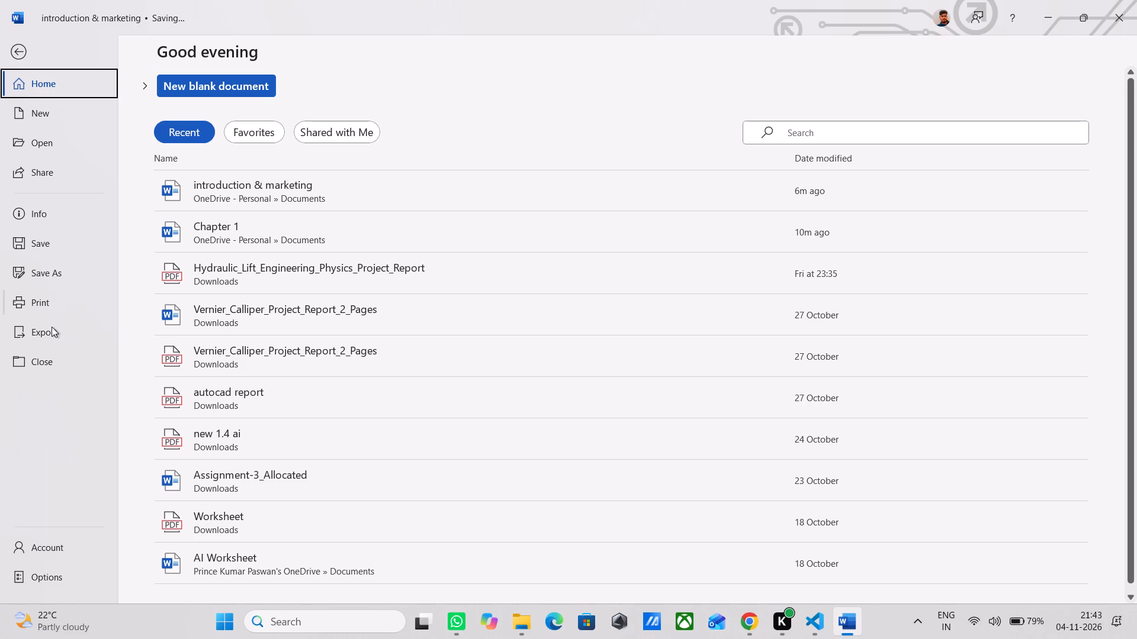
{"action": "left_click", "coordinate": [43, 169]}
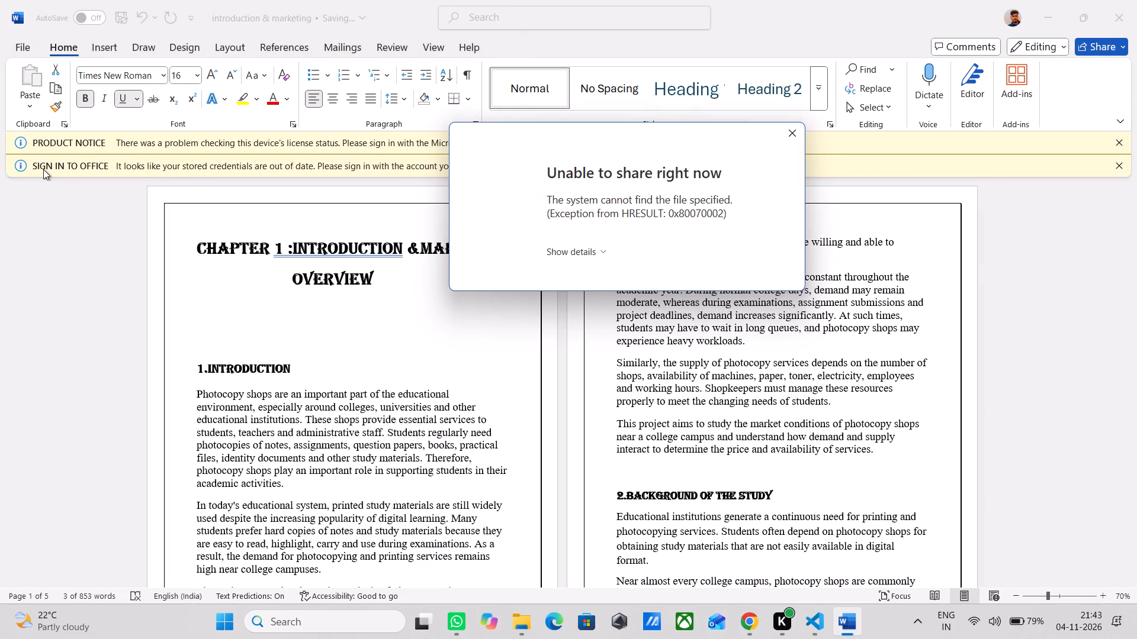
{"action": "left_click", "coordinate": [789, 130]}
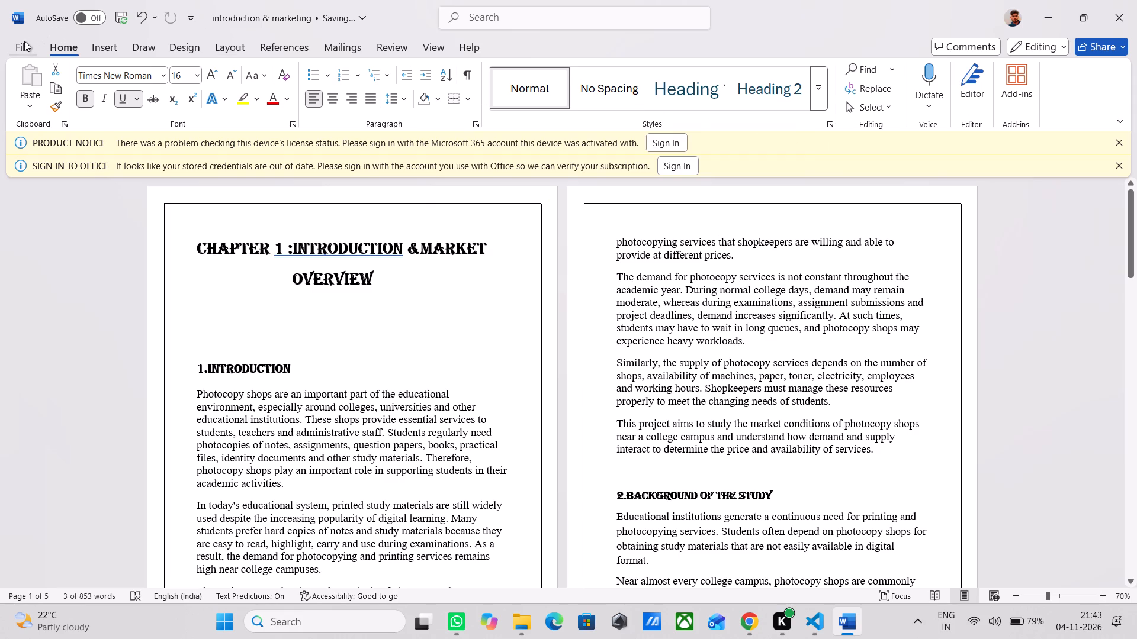
Save the "introduction & marketing" document.
{"action": "left_click", "coordinate": [18, 43]}
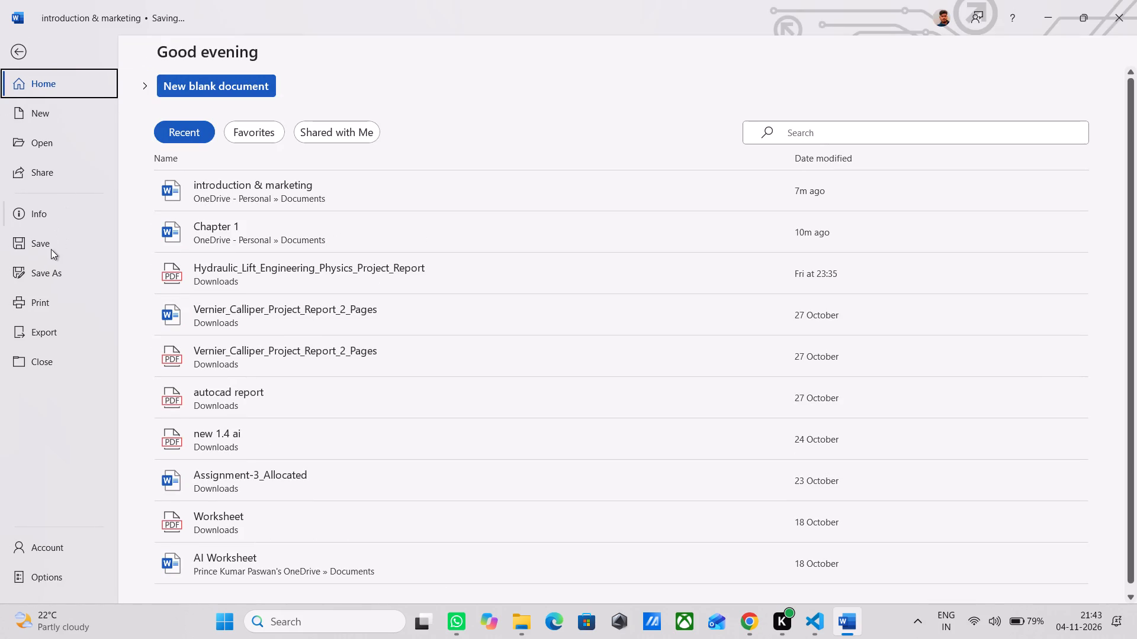
{"action": "left_click", "coordinate": [51, 250]}
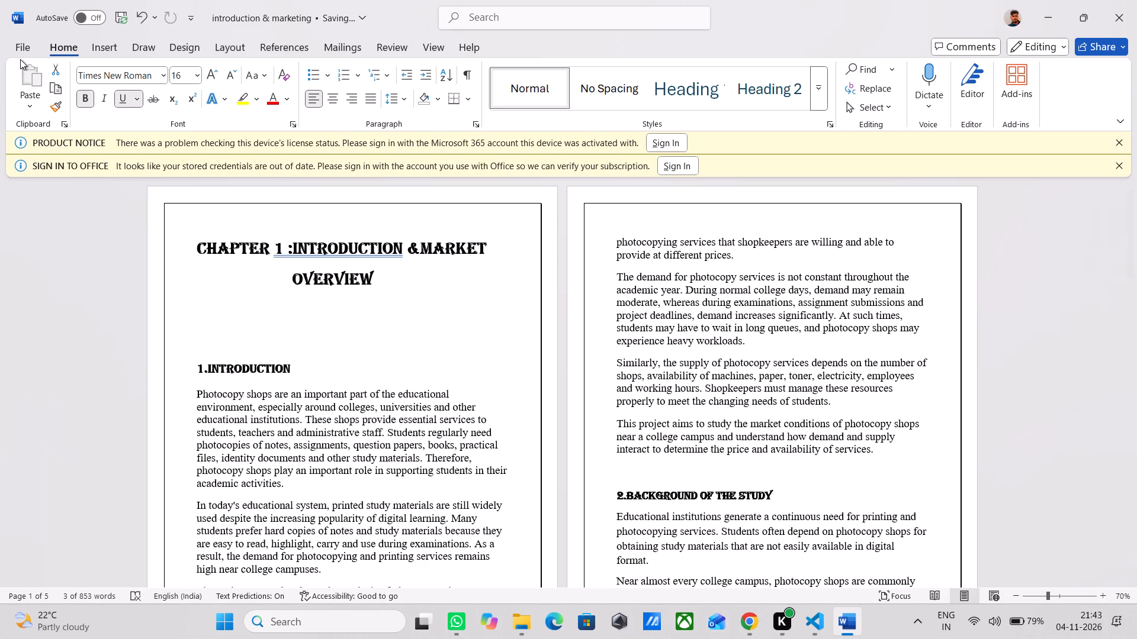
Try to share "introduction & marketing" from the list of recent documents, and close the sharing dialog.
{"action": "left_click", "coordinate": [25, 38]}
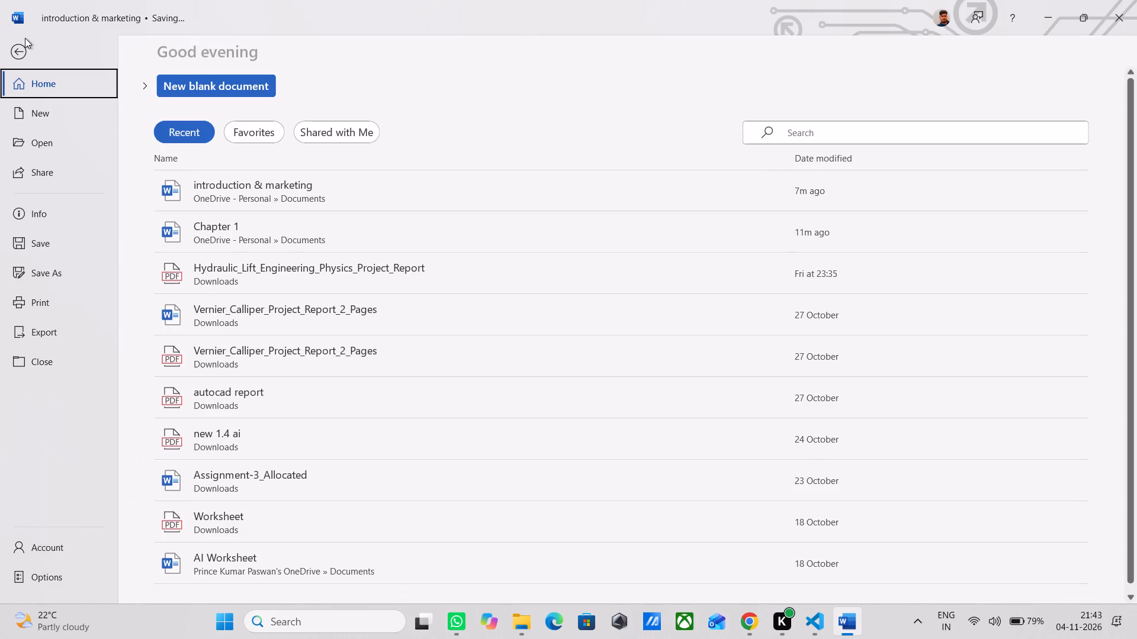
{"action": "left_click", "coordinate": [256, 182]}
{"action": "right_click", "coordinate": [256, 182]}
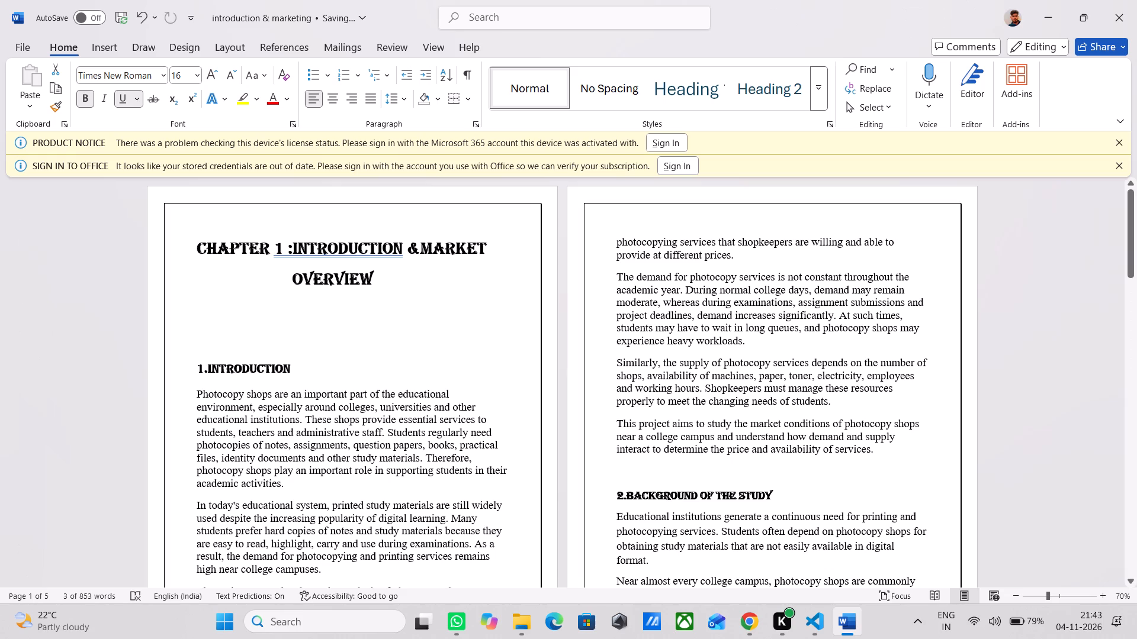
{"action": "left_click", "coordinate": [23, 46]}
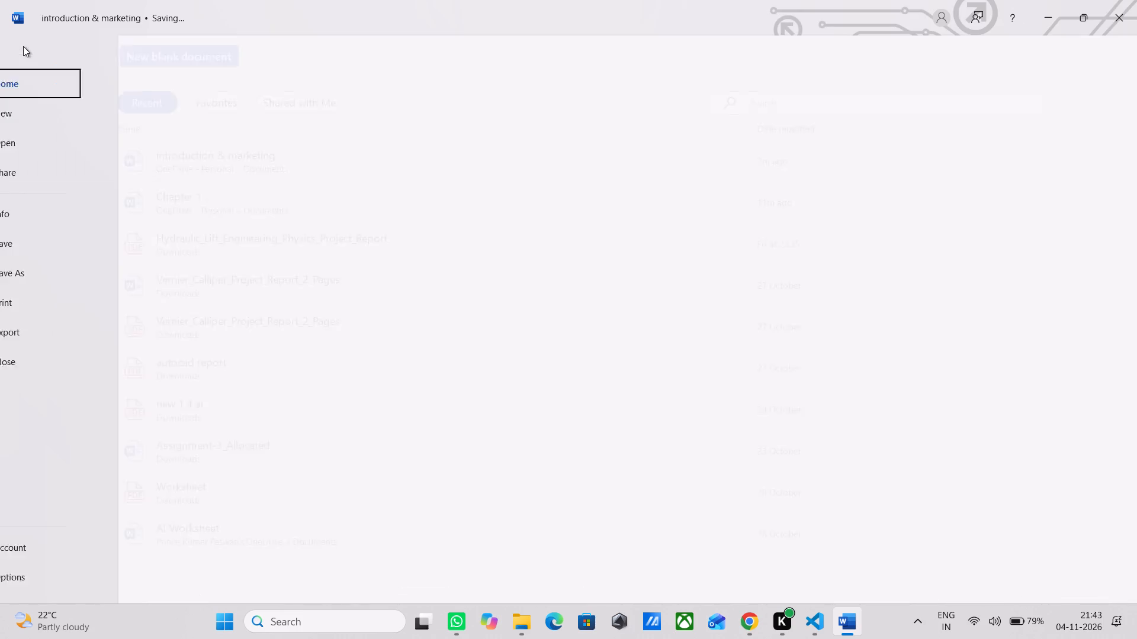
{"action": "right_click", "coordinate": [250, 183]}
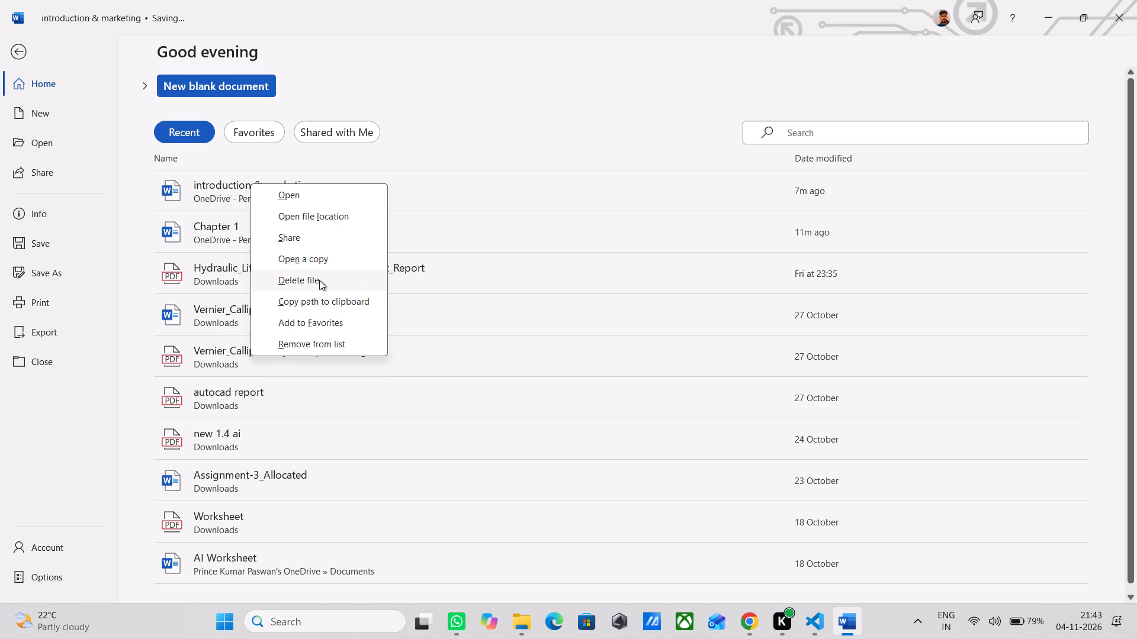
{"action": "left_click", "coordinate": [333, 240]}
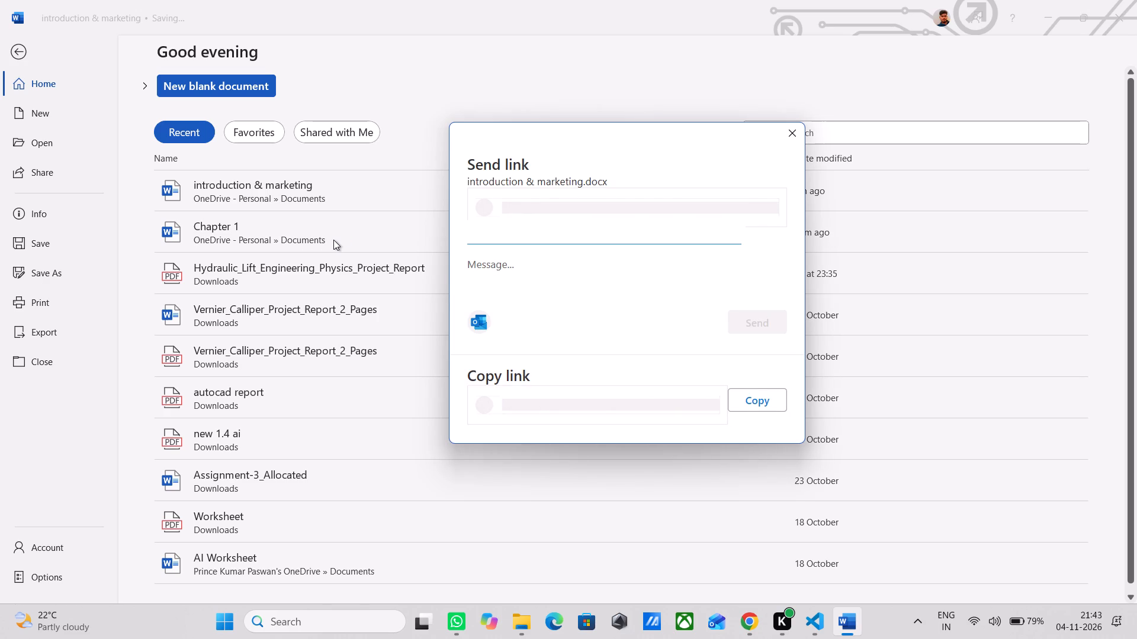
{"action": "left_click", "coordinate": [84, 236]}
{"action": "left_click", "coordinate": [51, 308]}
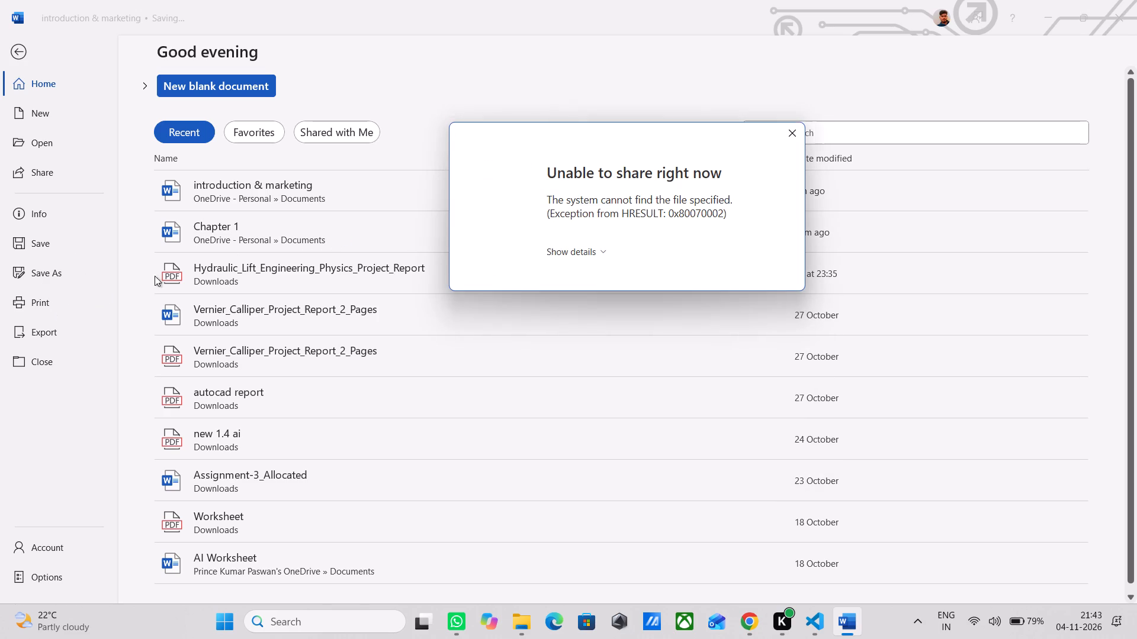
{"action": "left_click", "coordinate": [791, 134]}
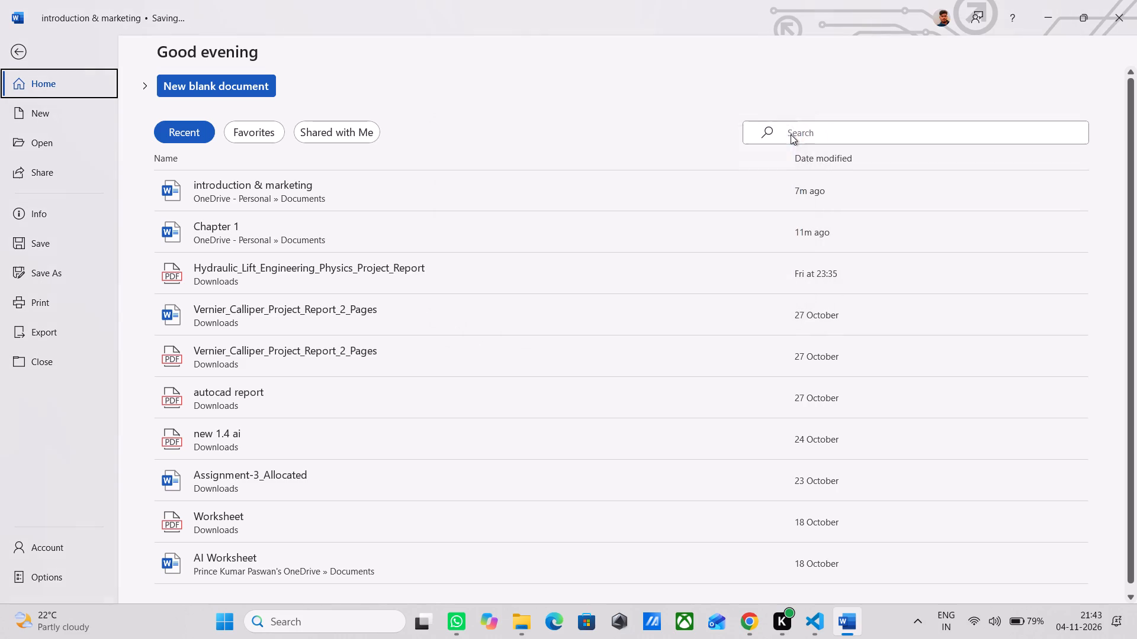
Print all pages of the document with Microsoft Print to PDF, saving the output in Documents as "introduction".
{"action": "left_click", "coordinate": [50, 306]}
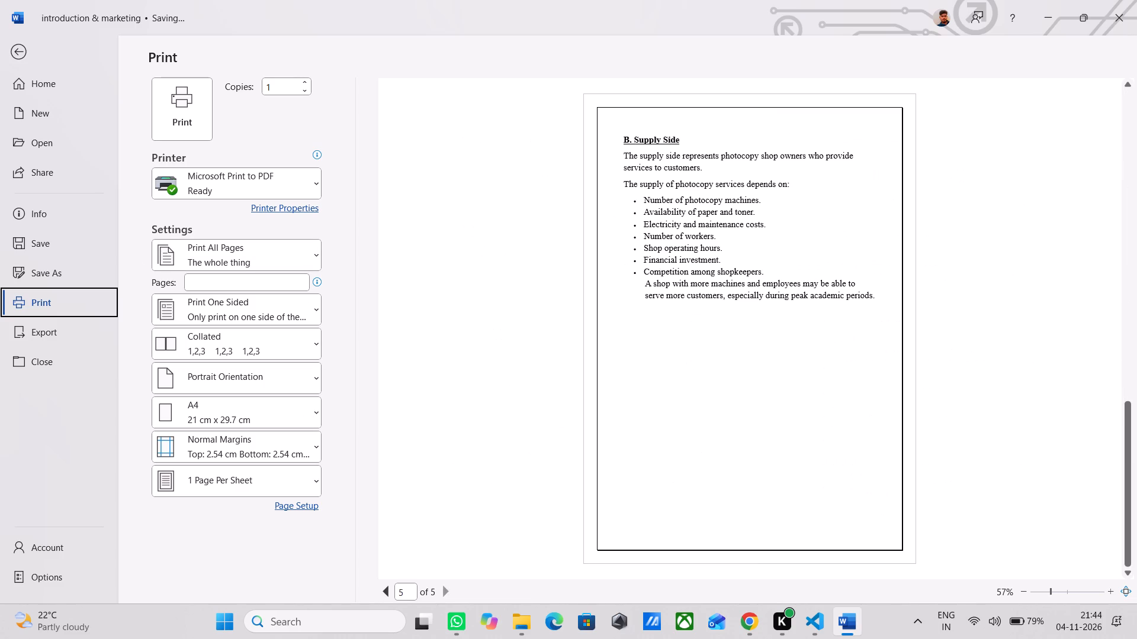
{"action": "scroll", "coordinate": [506, 279], "scroll_direction": "down", "scroll_amount": 2}
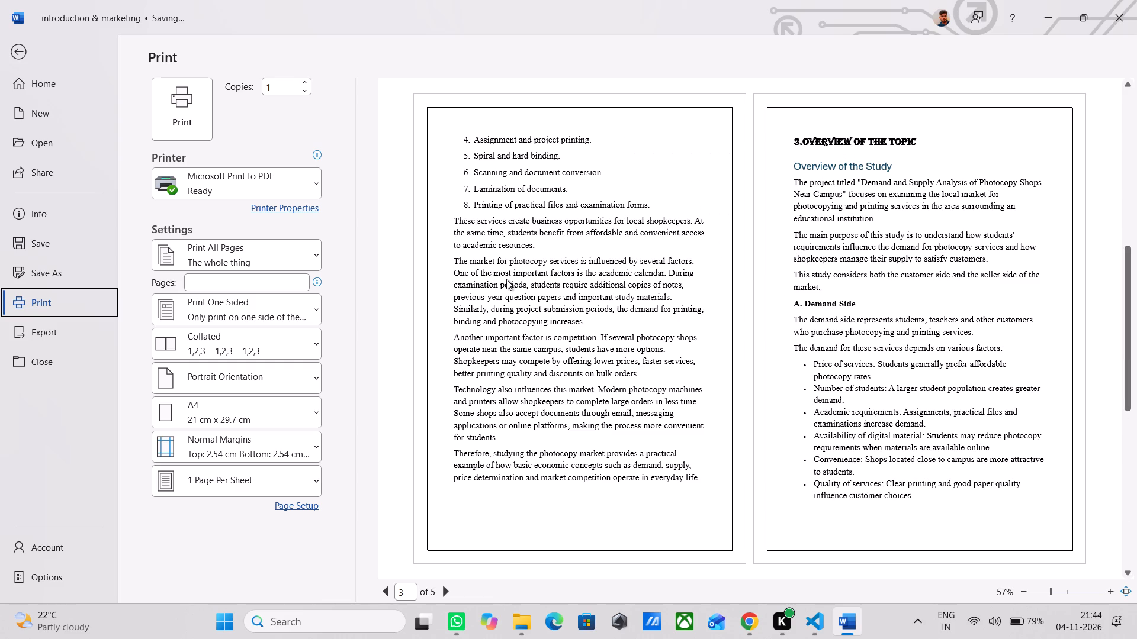
{"action": "scroll", "coordinate": [506, 279], "scroll_direction": "up", "scroll_amount": 1}
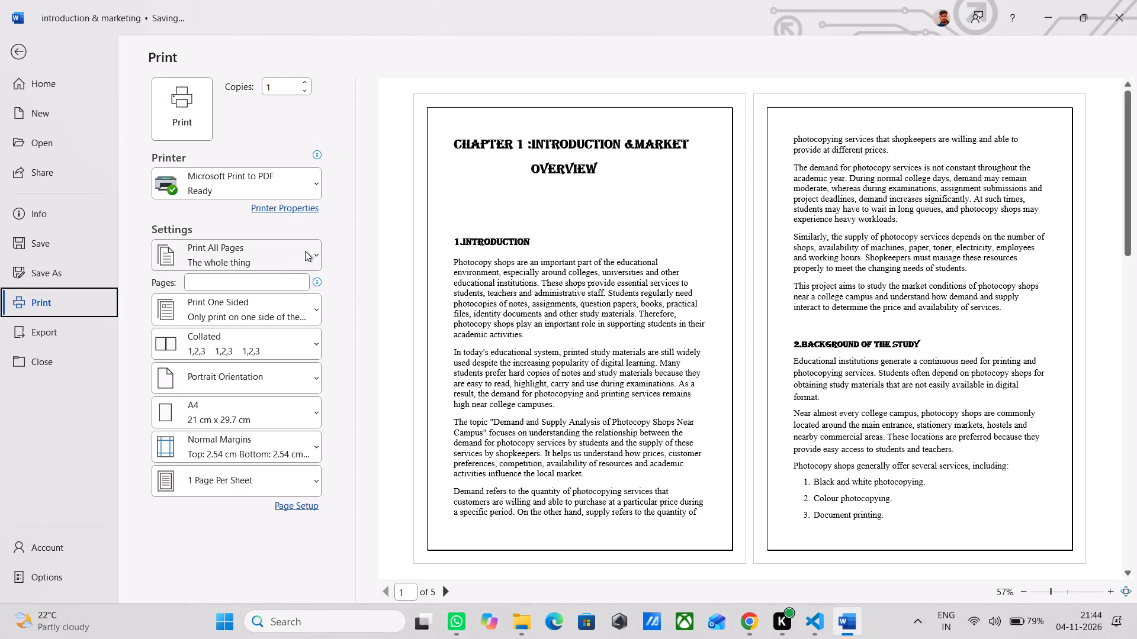
{"action": "left_click", "coordinate": [311, 175]}
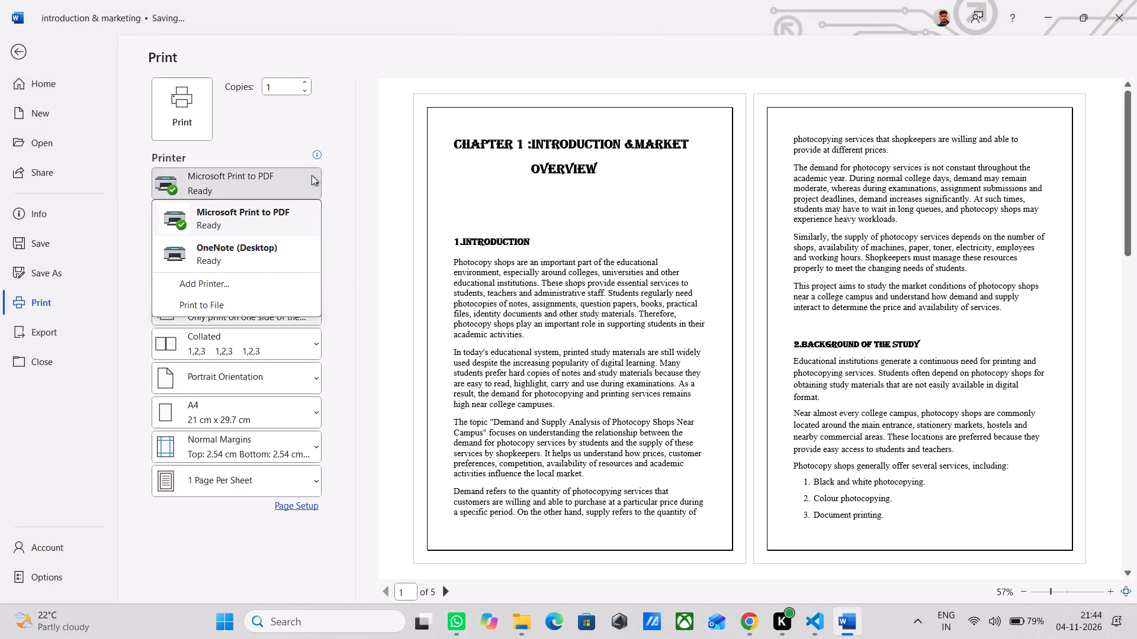
{"action": "left_click", "coordinate": [294, 218]}
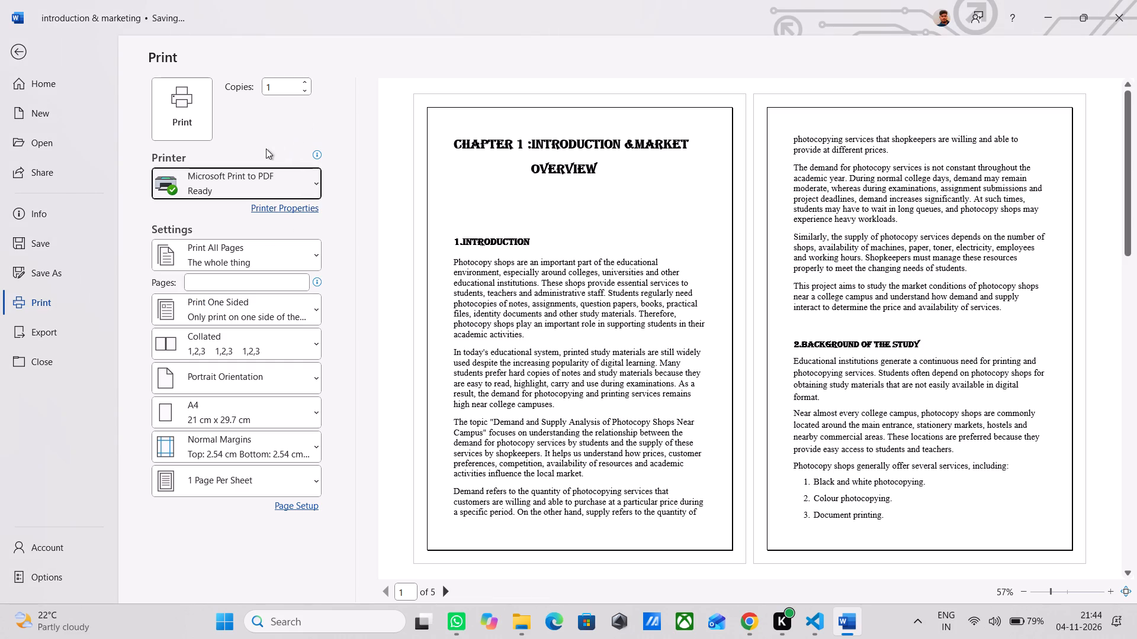
{"action": "left_click", "coordinate": [191, 125]}
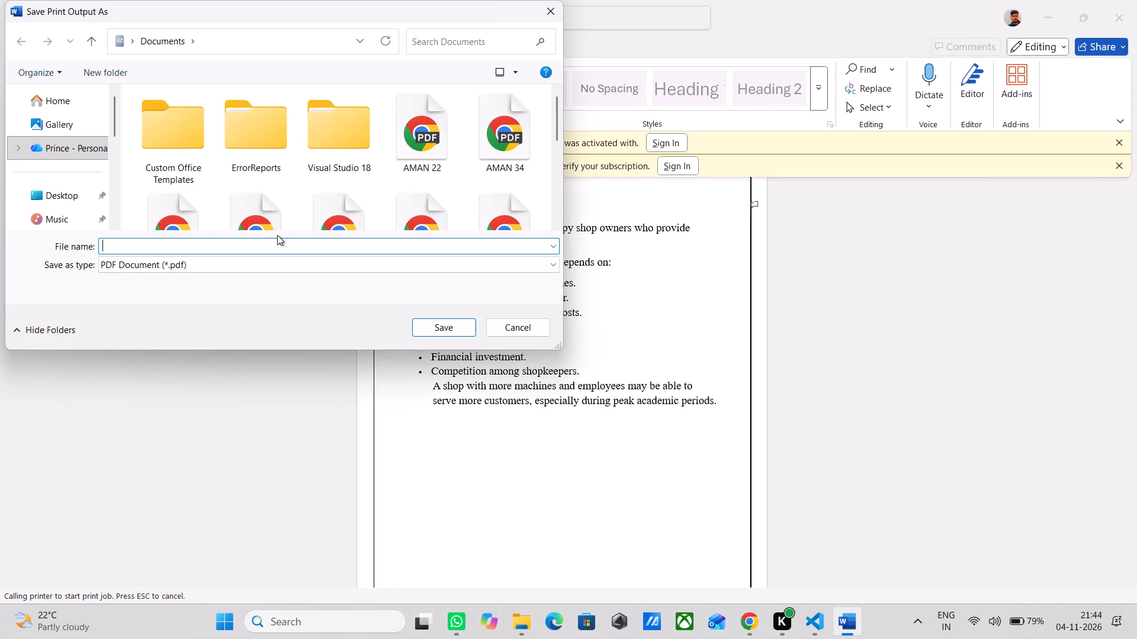
{"action": "type", "text": "intro"}
{"action": "type", "text": "du"}
{"action": "type", "text": "ction"}
{"action": "left_click", "coordinate": [444, 334]}
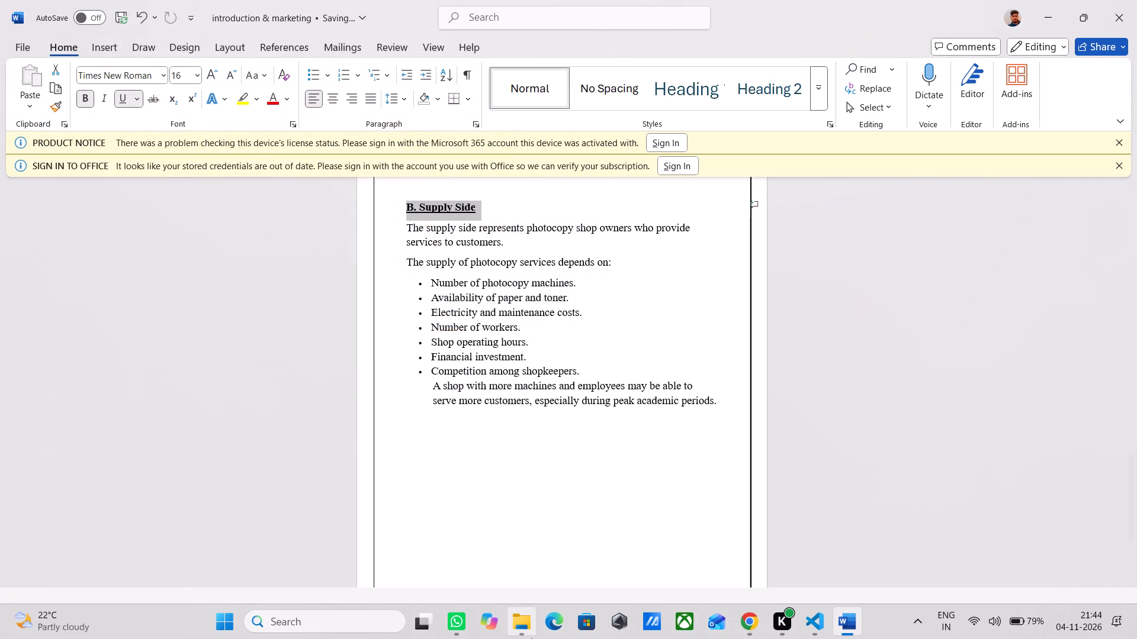
Switch to File Explorer and look for the "introduction" PDF in the Documents folder.
{"action": "left_click", "coordinate": [544, 622]}
{"action": "left_click", "coordinate": [526, 625]}
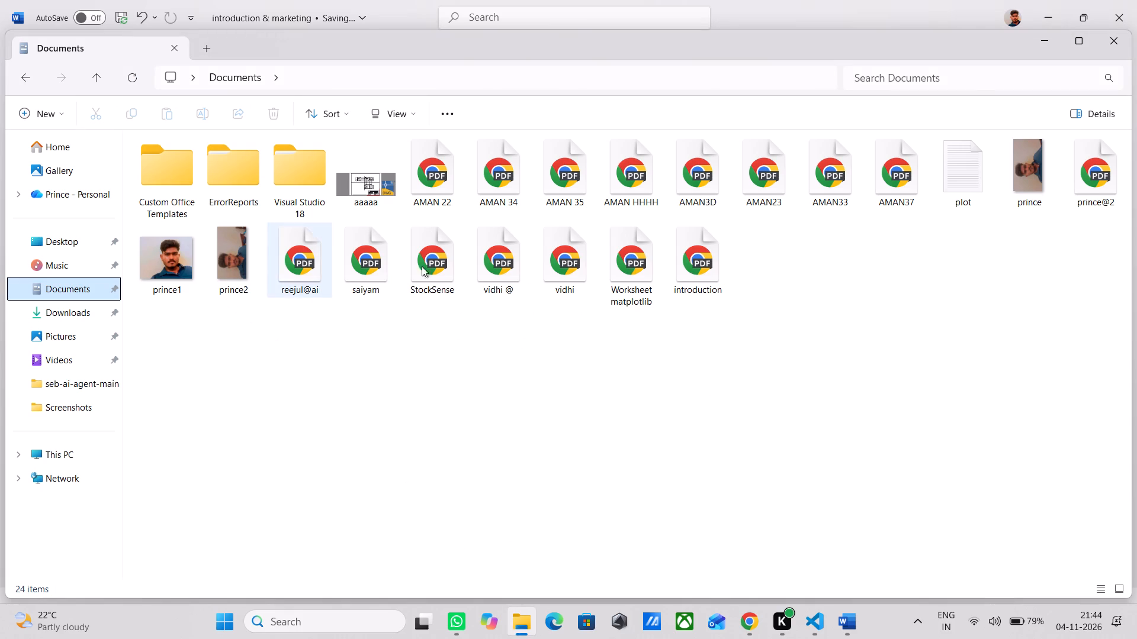
Open the "introduction" PDF from the Documents folder, check its pages through to the last, and return to File Explorer.
{"action": "double_click", "coordinate": [686, 262]}
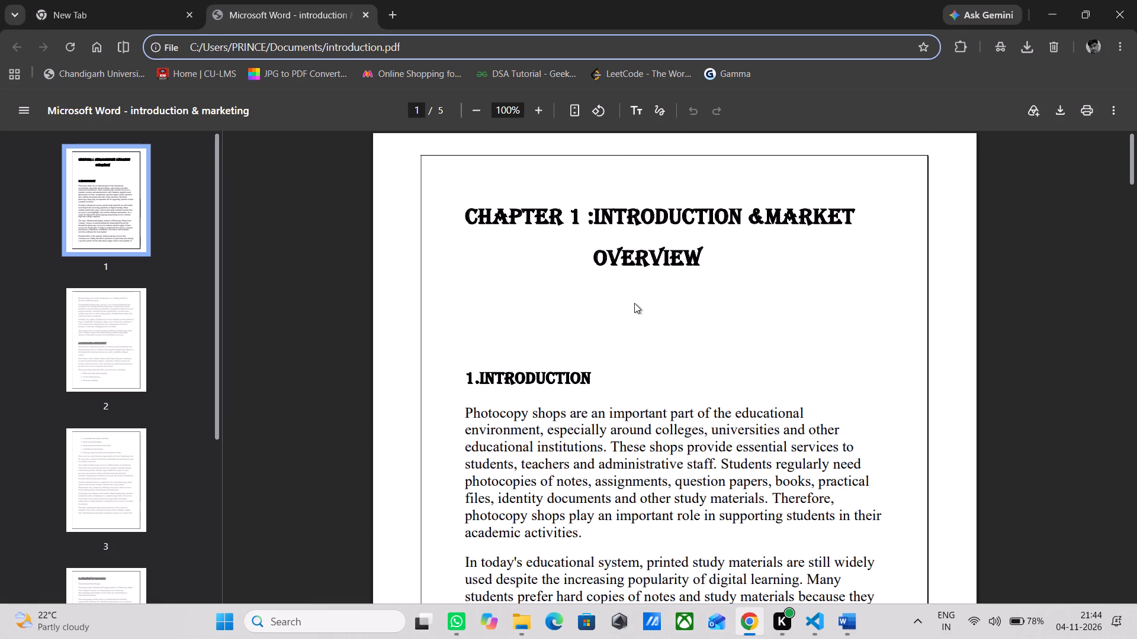
{"action": "scroll", "coordinate": [634, 303], "scroll_direction": "down", "scroll_amount": 17}
{"action": "scroll", "coordinate": [634, 303], "scroll_direction": "up", "scroll_amount": 1}
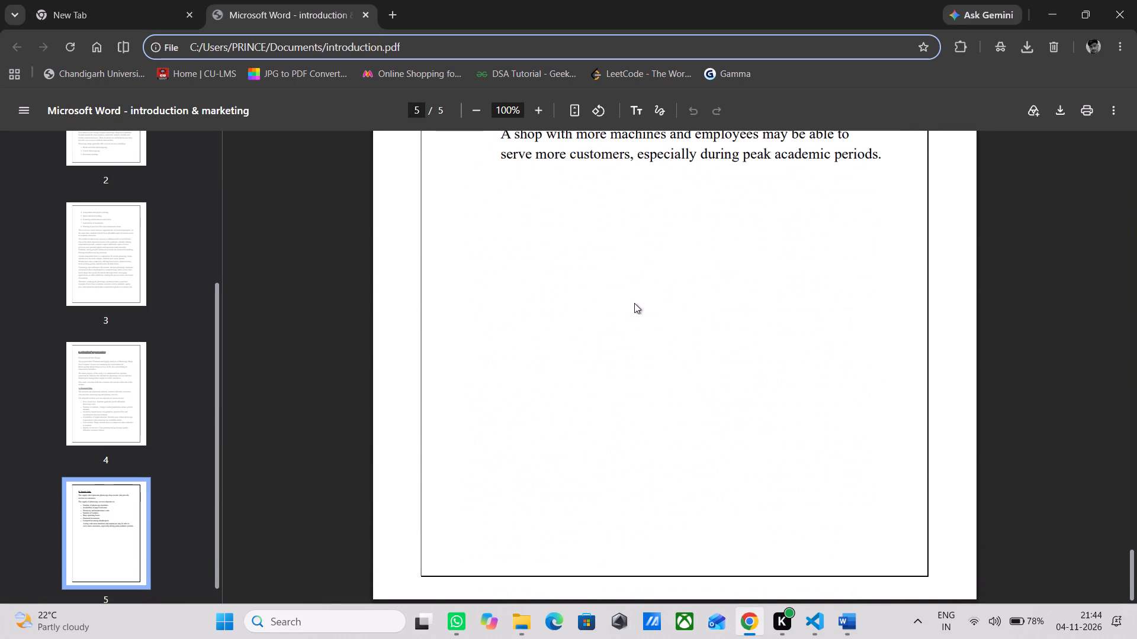
{"action": "scroll", "coordinate": [634, 303], "scroll_direction": "up", "scroll_amount": 11}
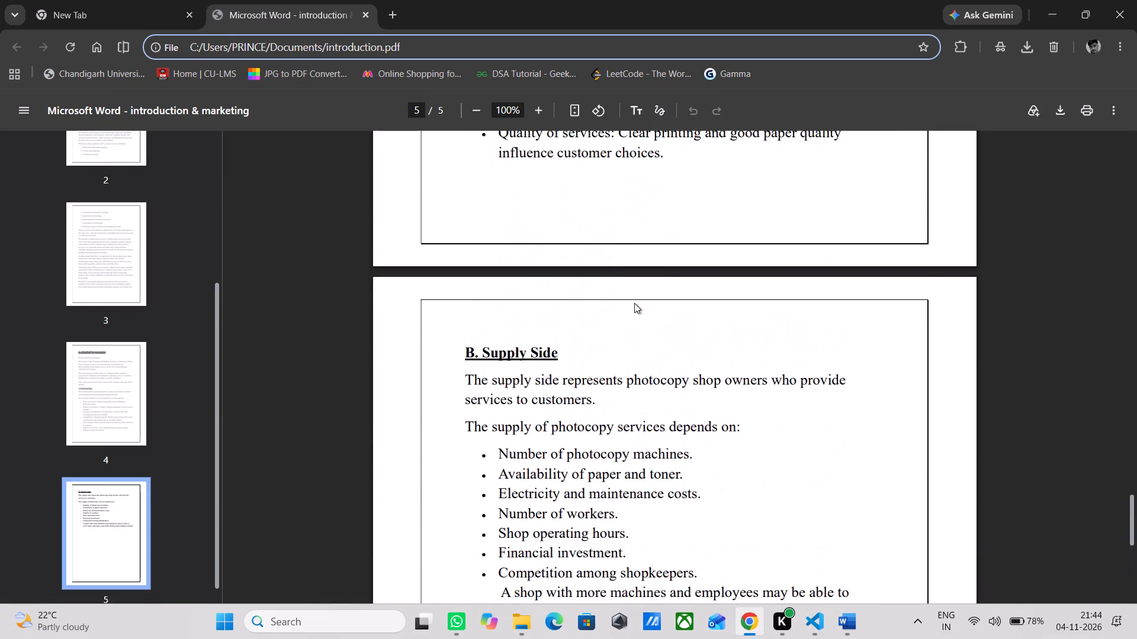
{"action": "scroll", "coordinate": [634, 303], "scroll_direction": "up", "scroll_amount": 9}
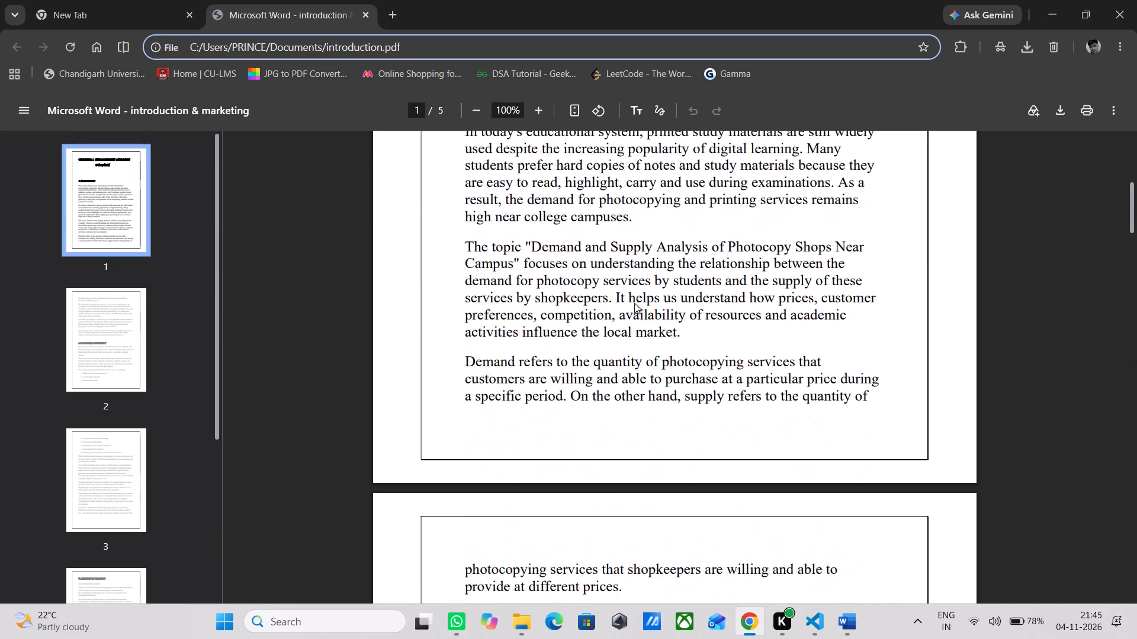
{"action": "scroll", "coordinate": [634, 303], "scroll_direction": "up", "scroll_amount": 6}
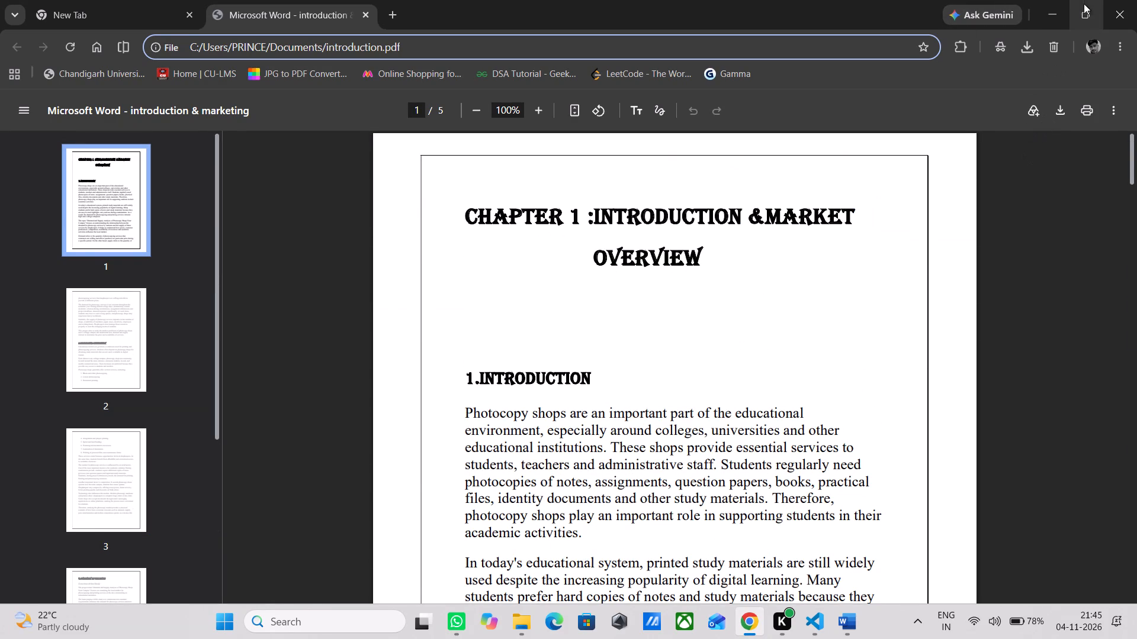
{"action": "left_click", "coordinate": [1058, 11]}
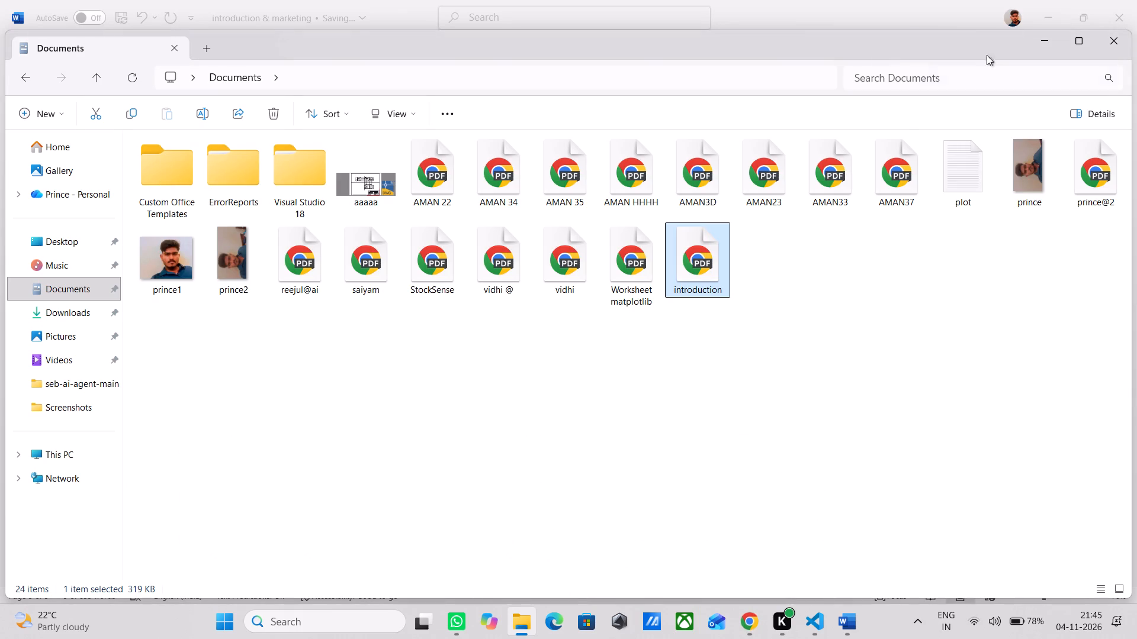
Start sharing the "introduction" PDF from the Documents folder.
{"action": "right_click", "coordinate": [715, 277]}
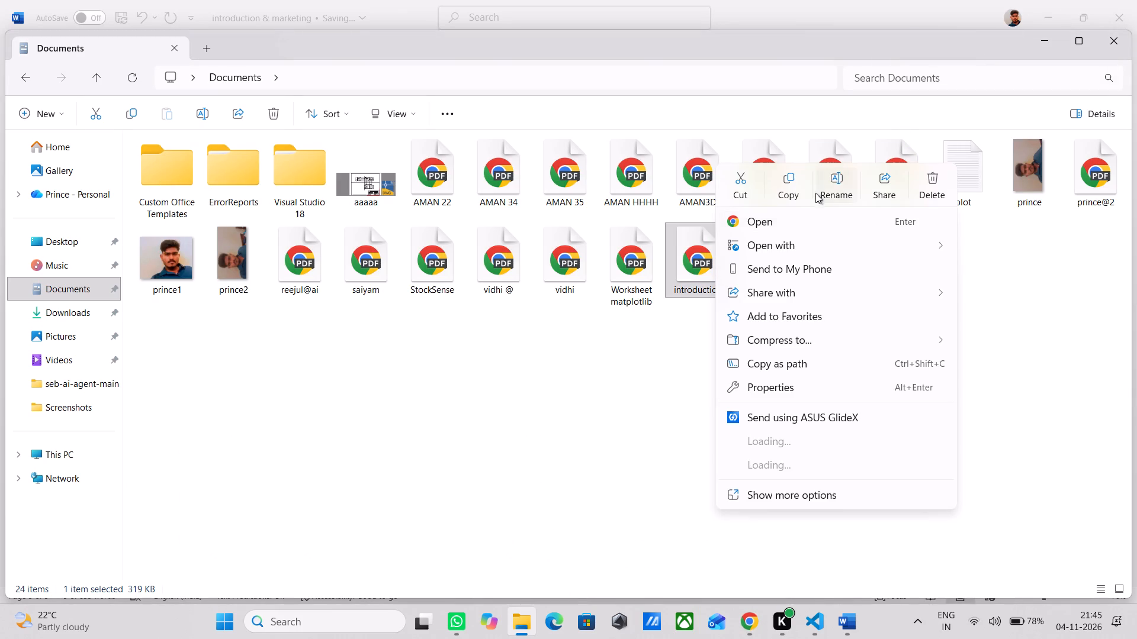
{"action": "left_click", "coordinate": [881, 186]}
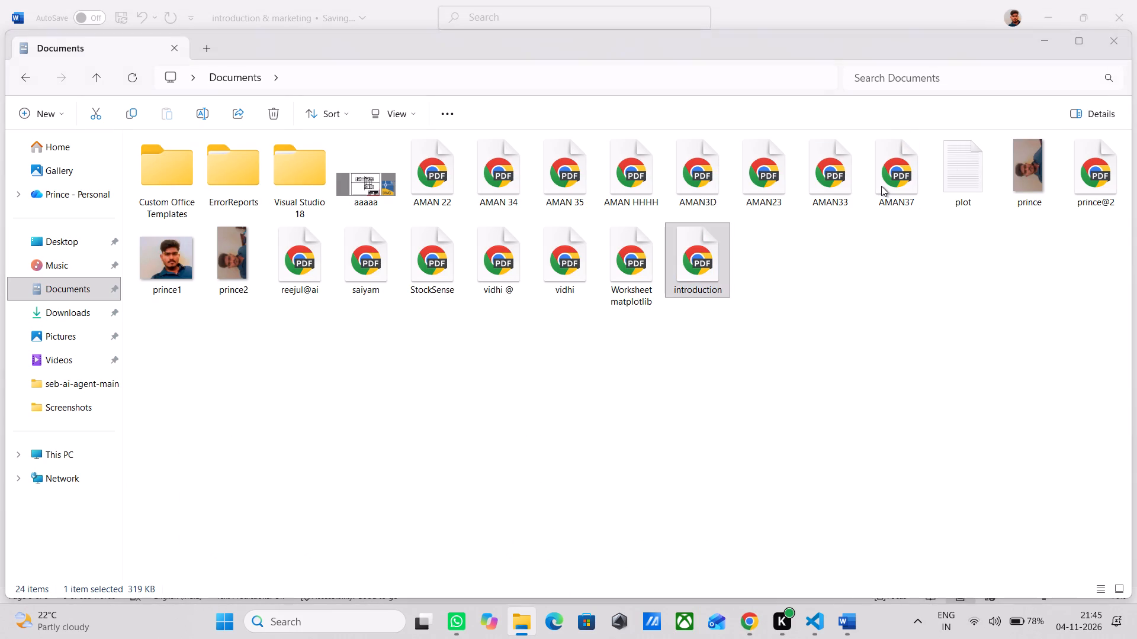